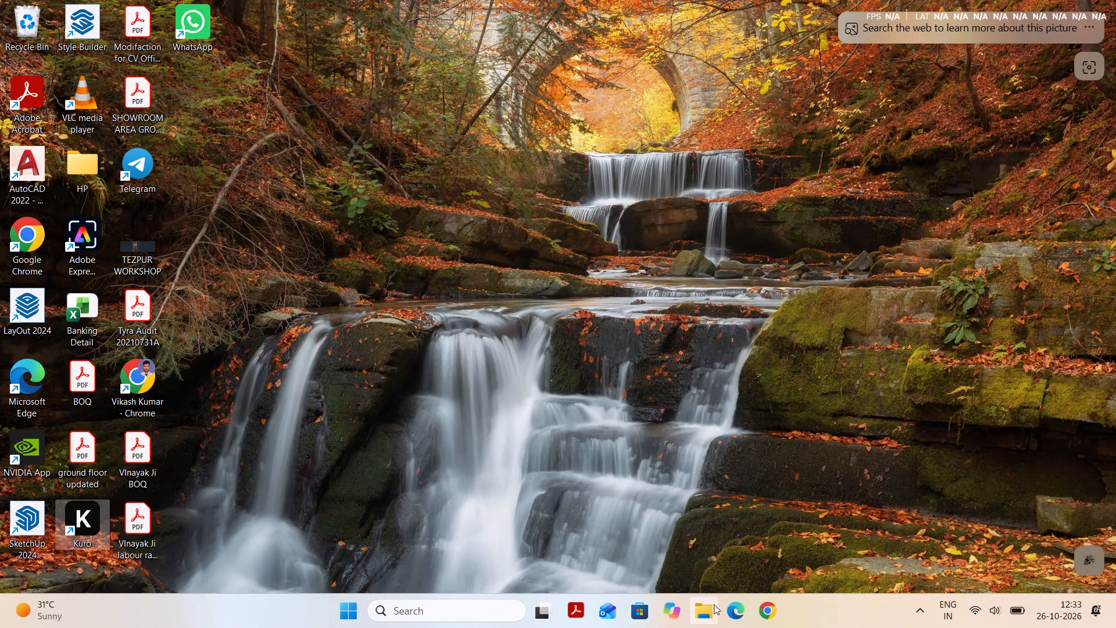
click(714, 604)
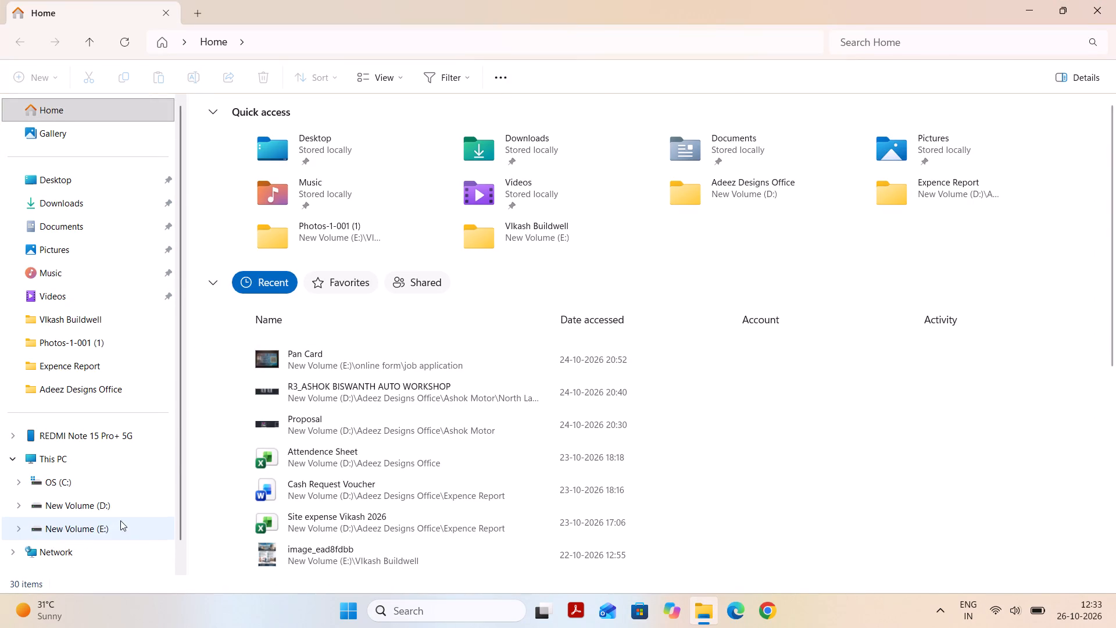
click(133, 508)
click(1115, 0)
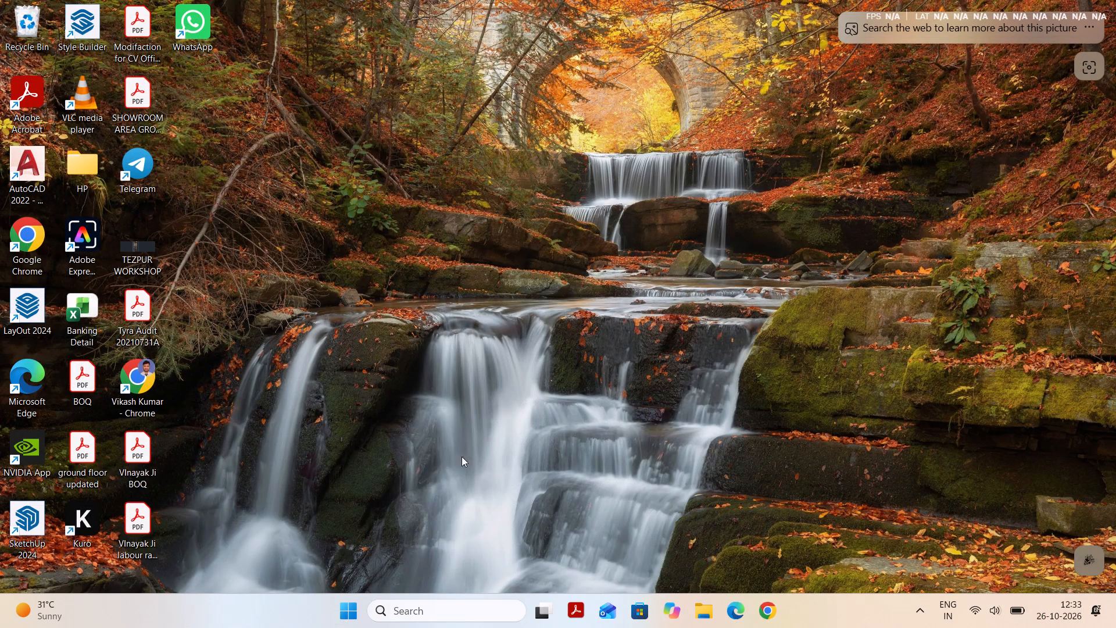
Open the projects folder on New Volume (D:) in File Explorer.
click(695, 622)
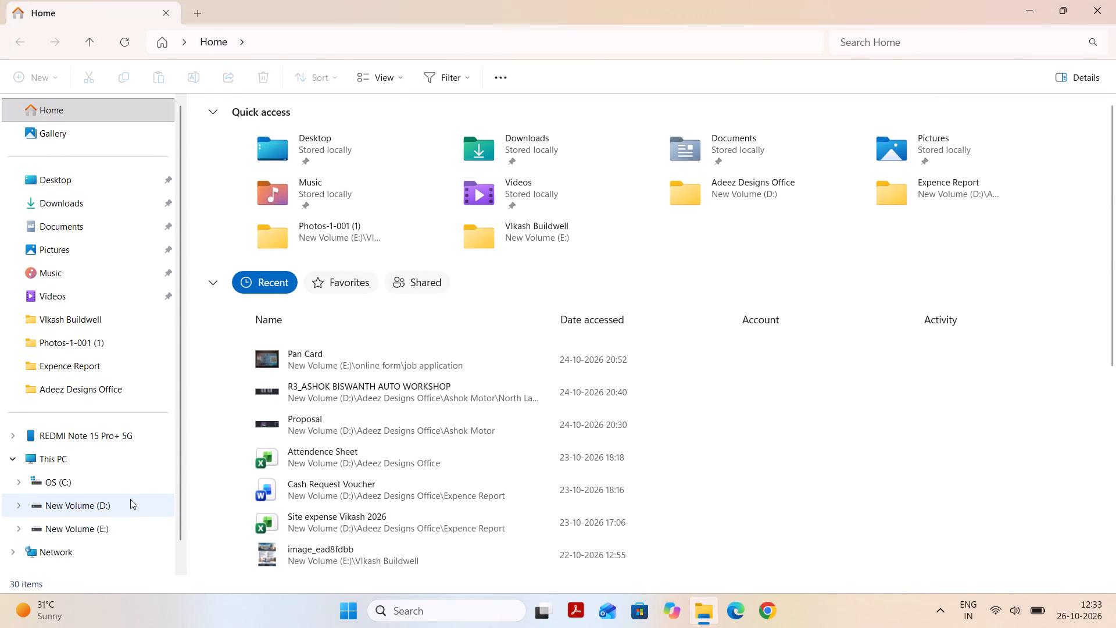
click(130, 499)
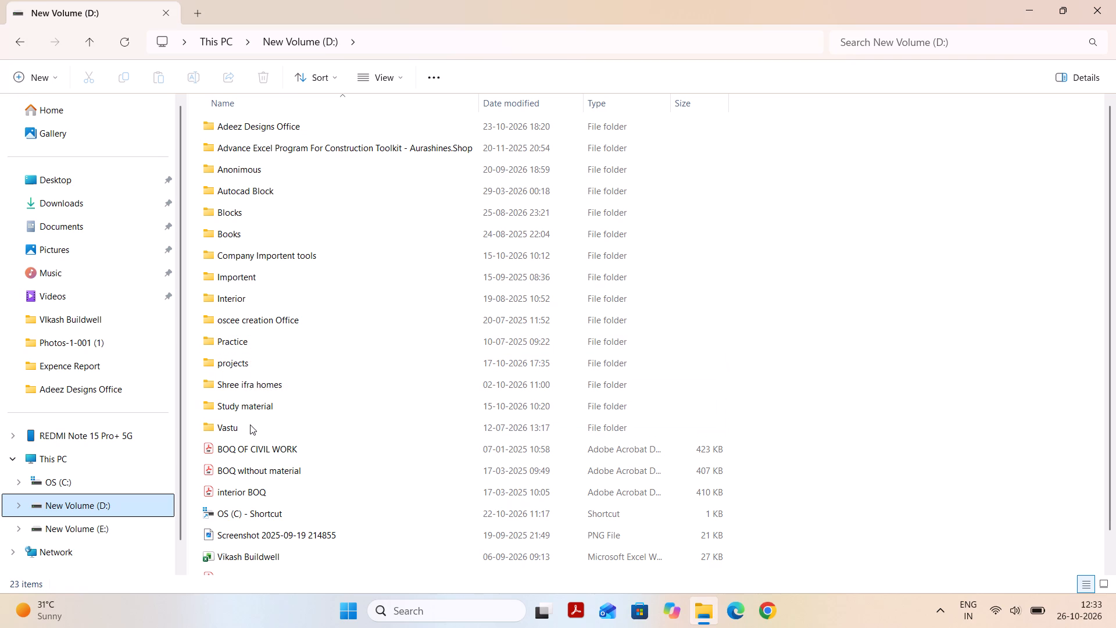
click(249, 343)
double_click(245, 369)
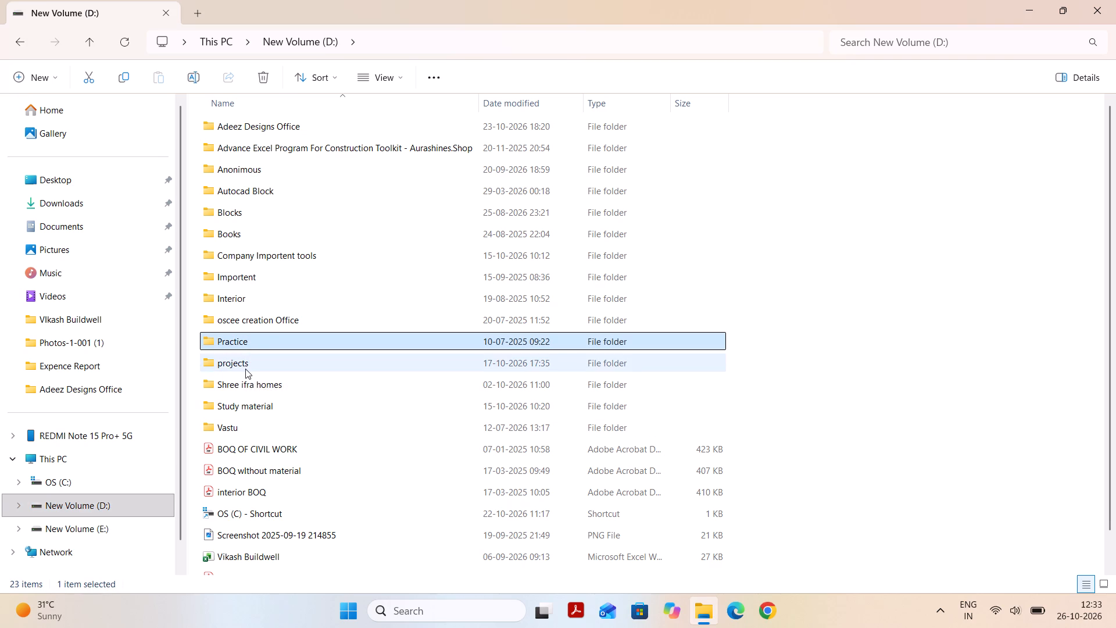
scroll(357, 479, down, 7)
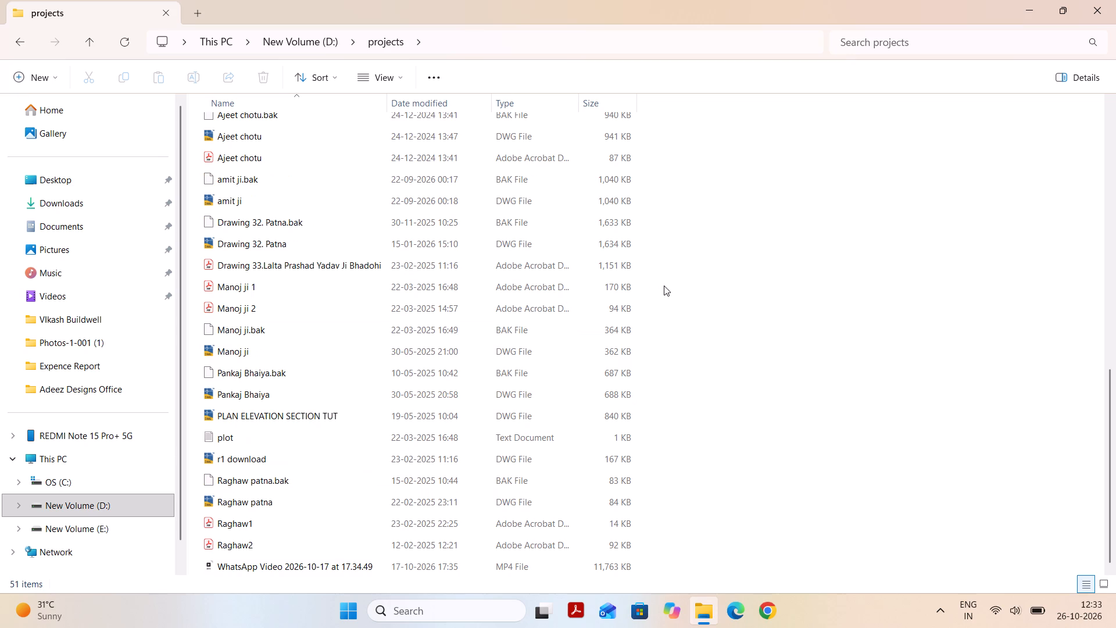
scroll(309, 341, up, 6)
Create a new folder named "Basuki nath Bihar project" inside the projects folder.
right_click(305, 313)
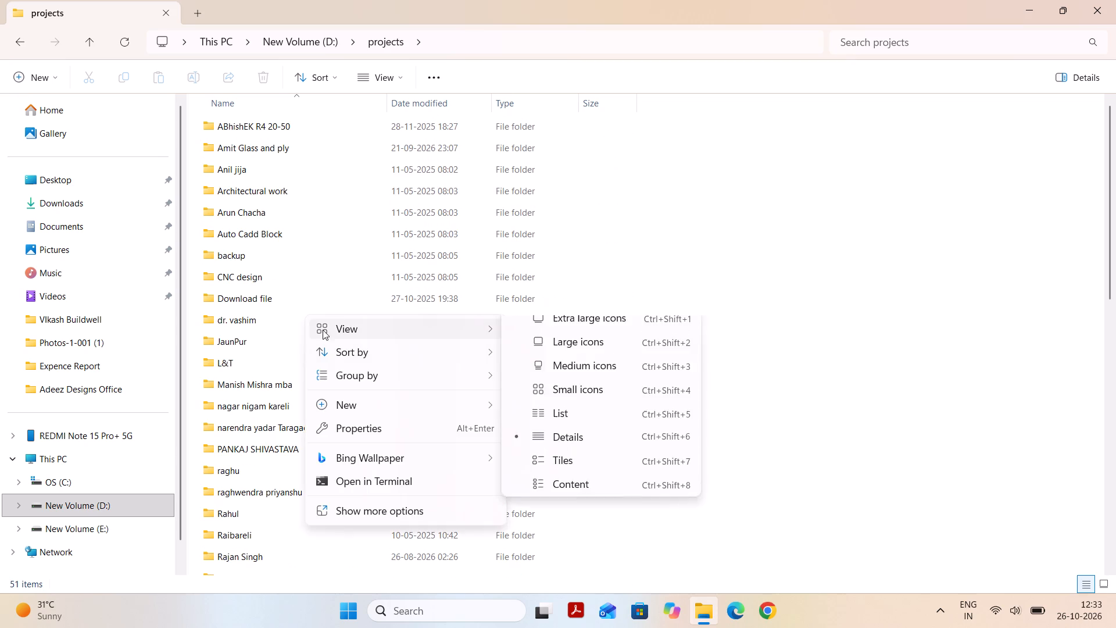
click(543, 401)
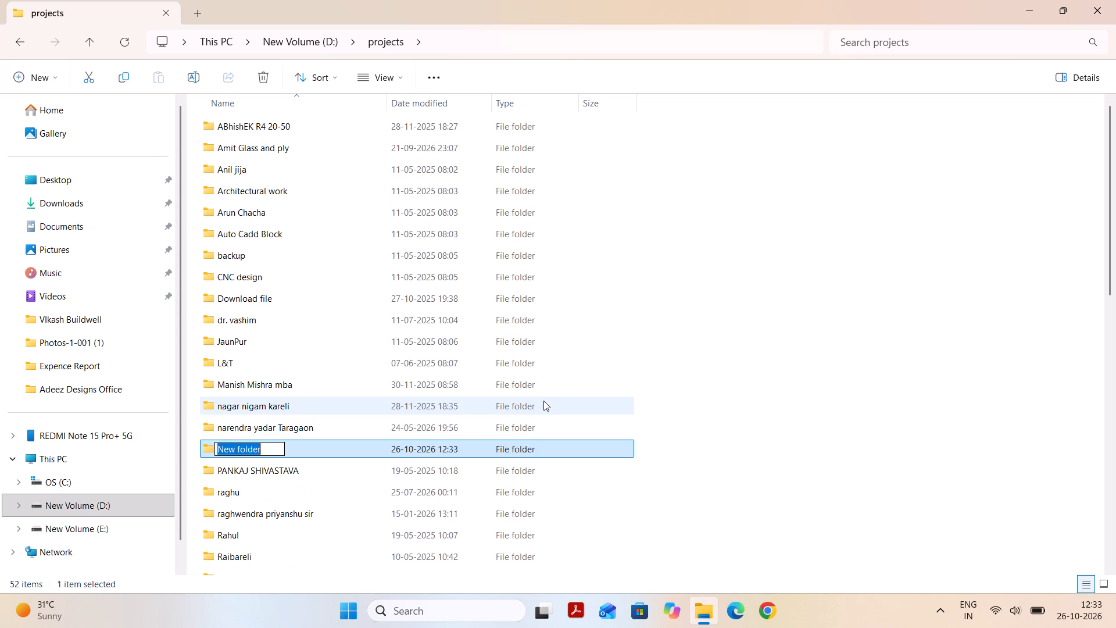
text(Basul)
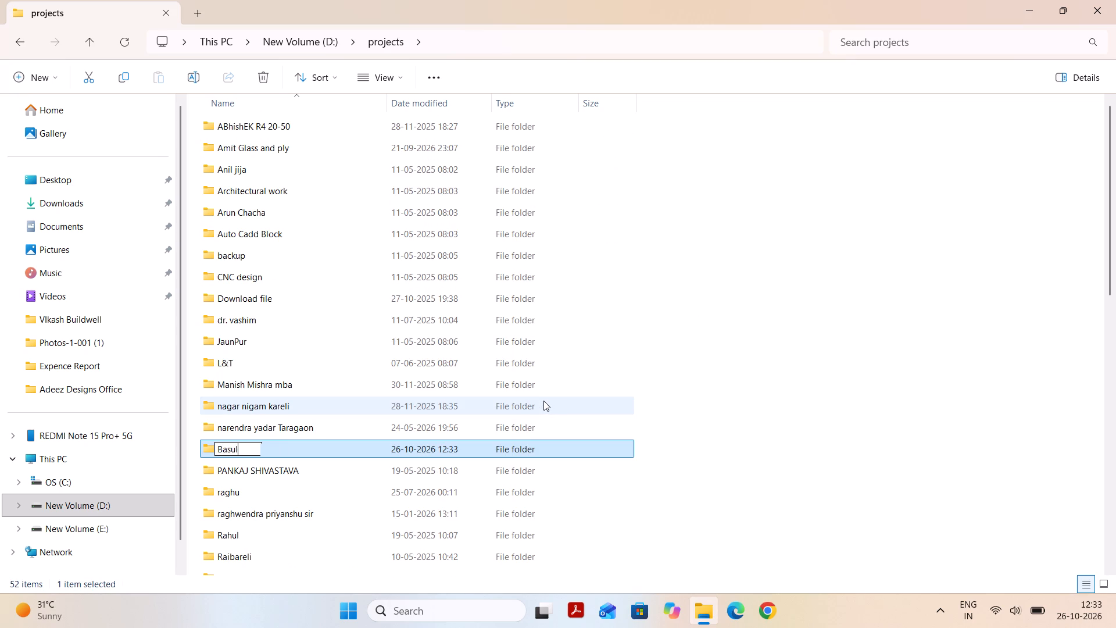
key(BackSpace)
text(ki na)
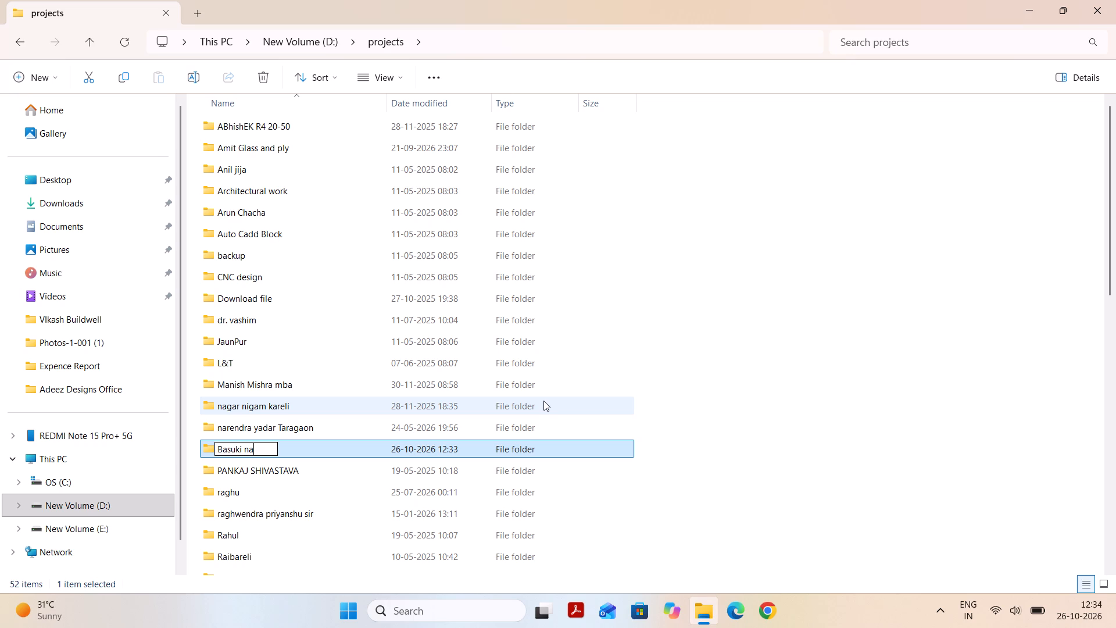
text(th)
key(space)
text(Bihar)
key(space)
text(project)
key(space)
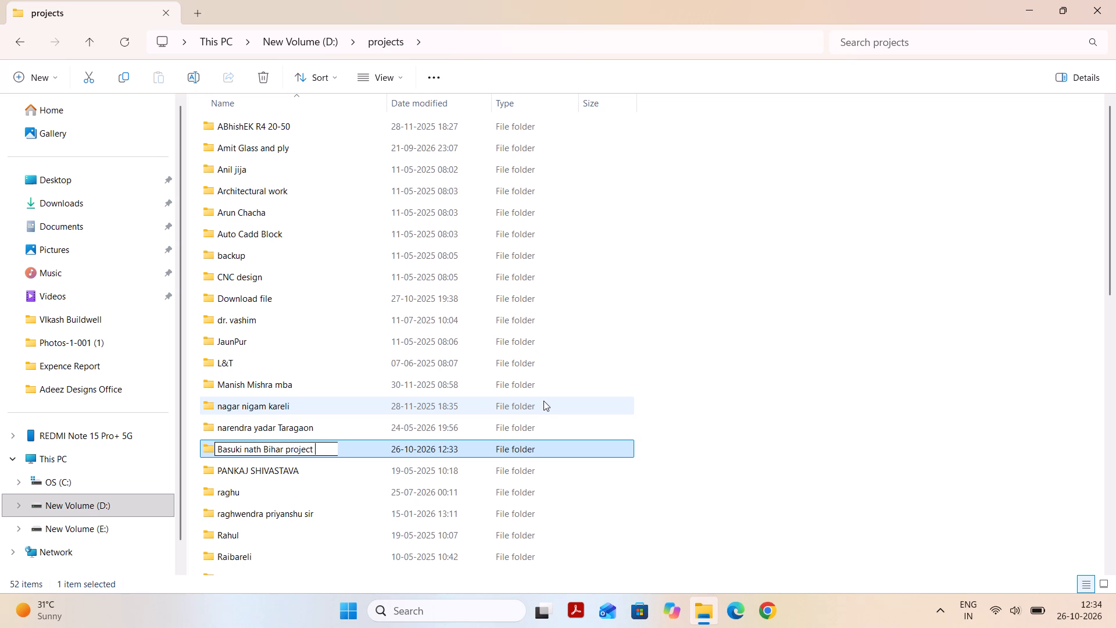
key(period)
key(Return)
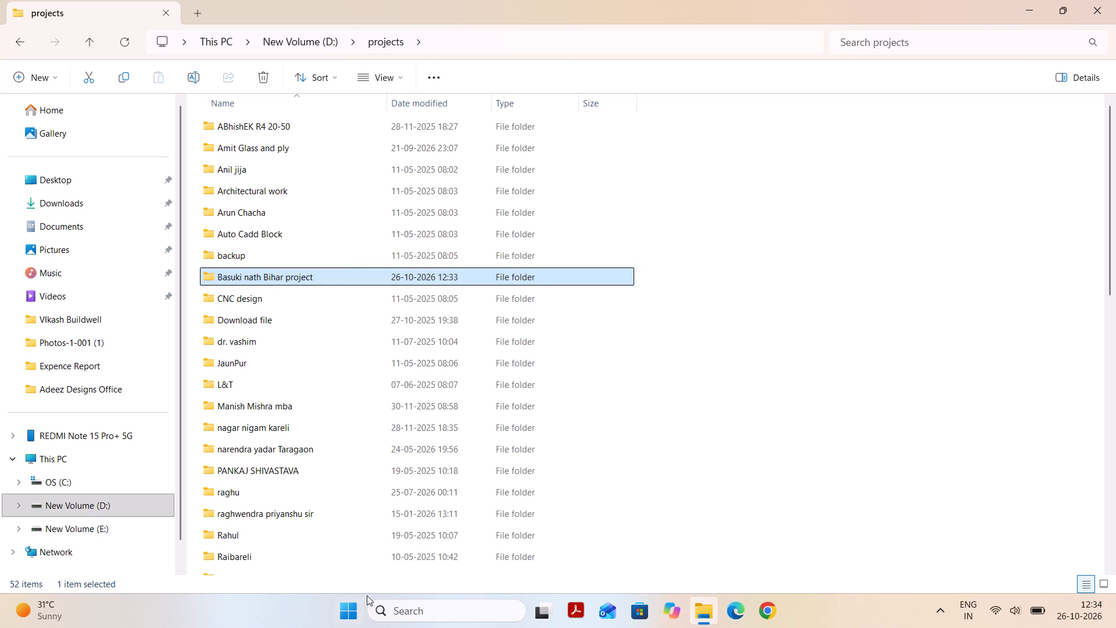
Create a Microsoft Excel worksheet named "Quotation" inside the Basuki nath Bihar project folder.
double_click(352, 273)
right_click(359, 219)
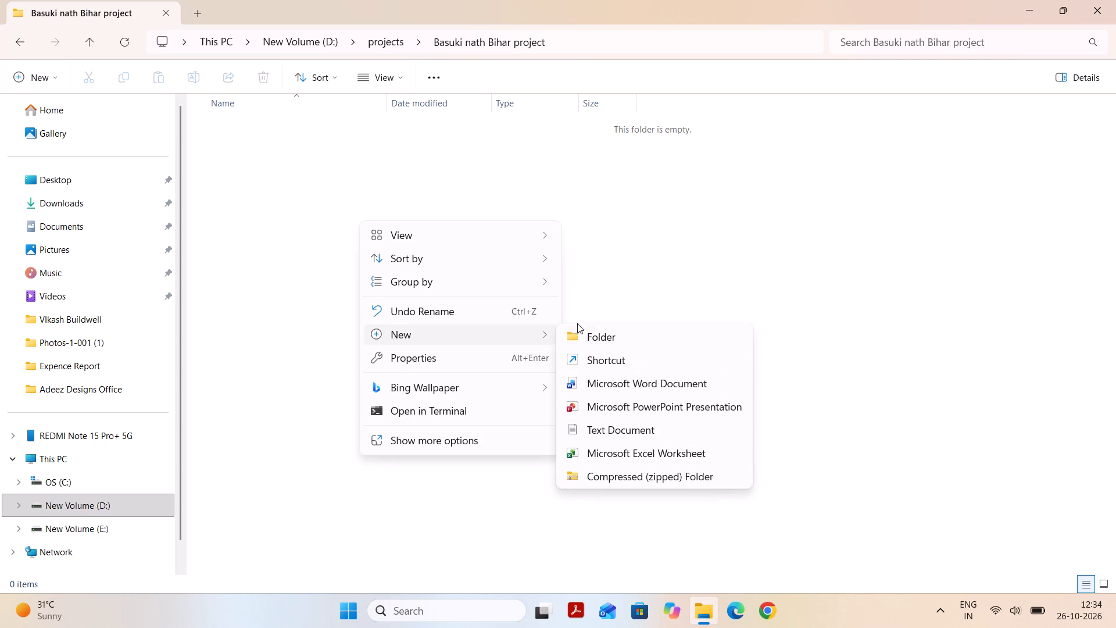
click(612, 456)
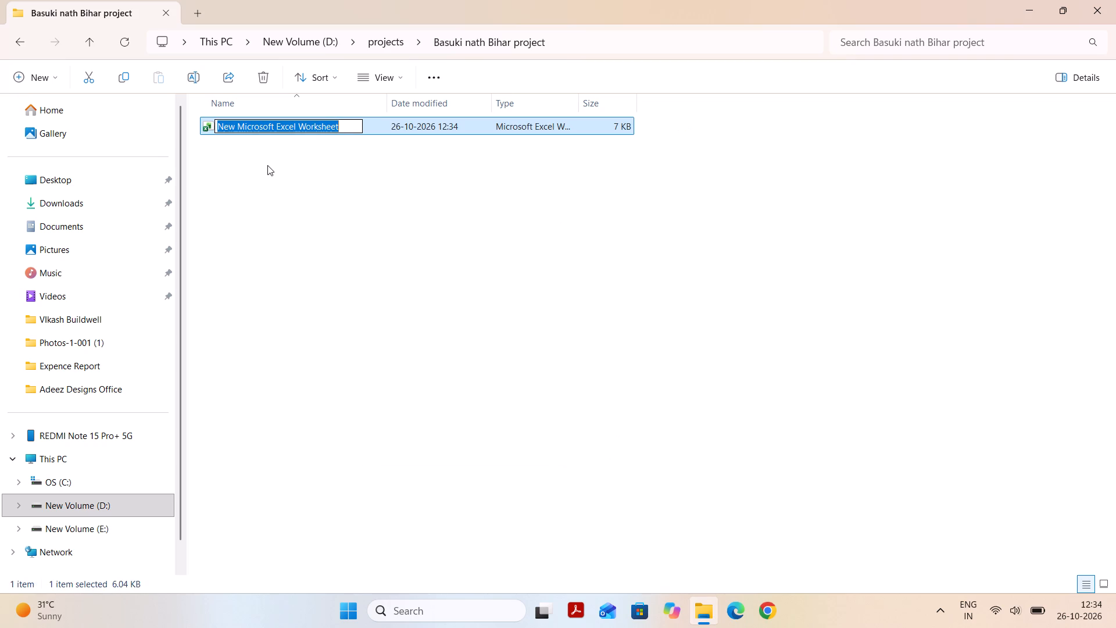
text(Quot)
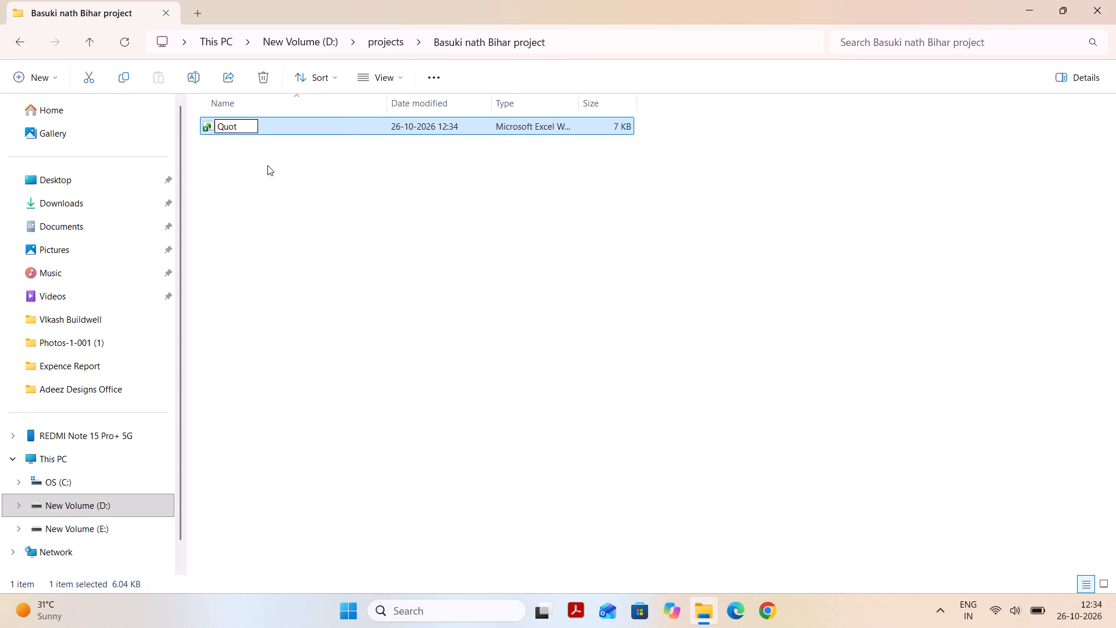
text(ation)
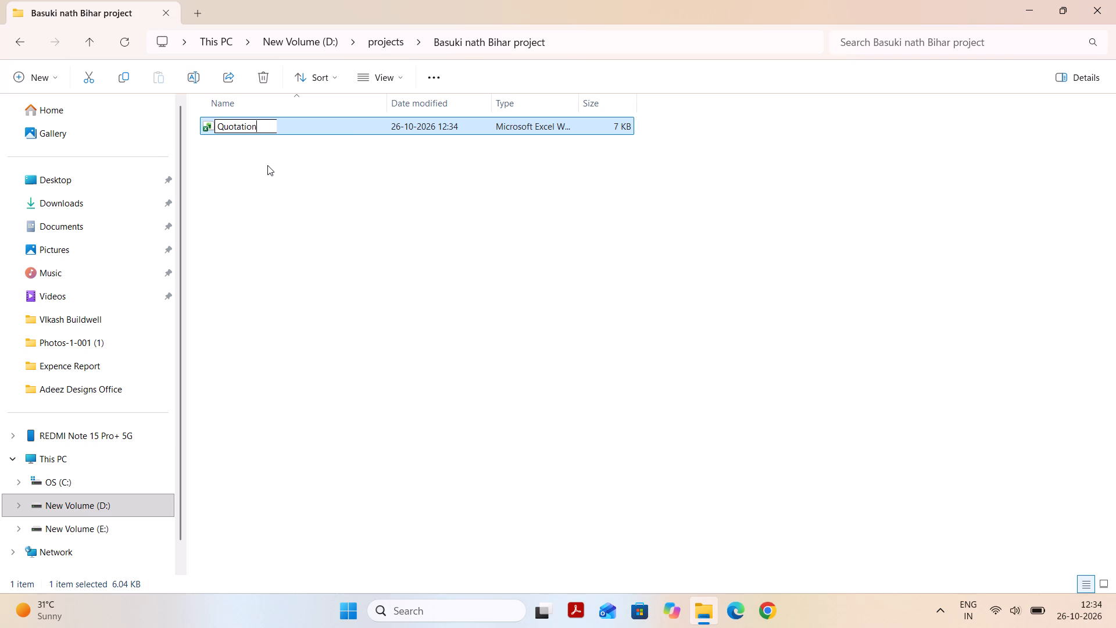
key(space)
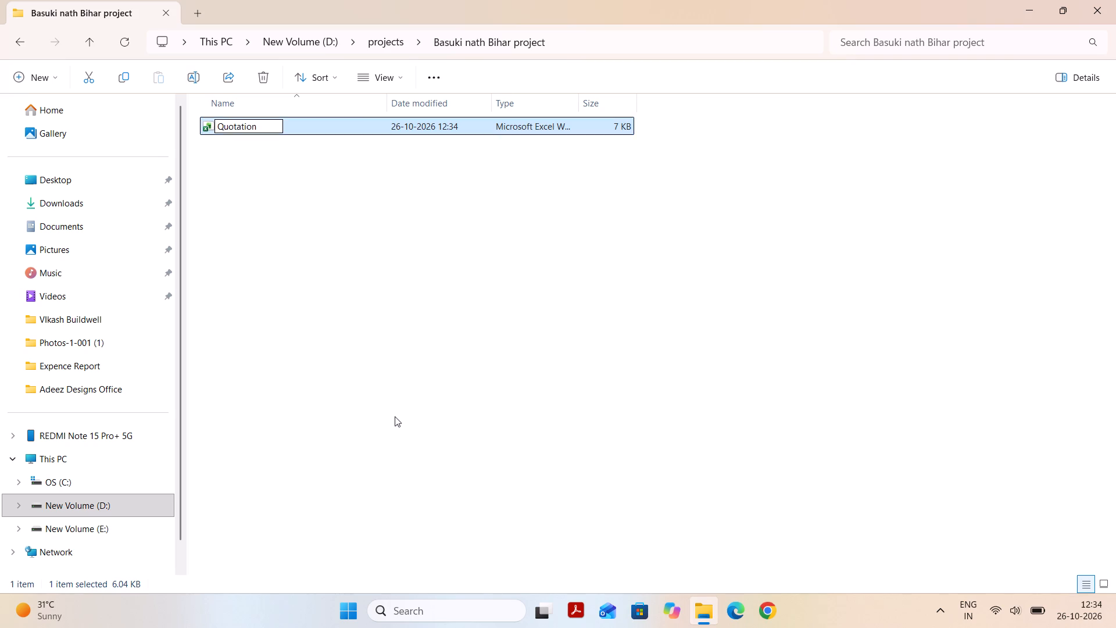
click(395, 416)
Open the Quotation workbook and close Document Recovery, choosing to view the recovered files later.
double_click(317, 120)
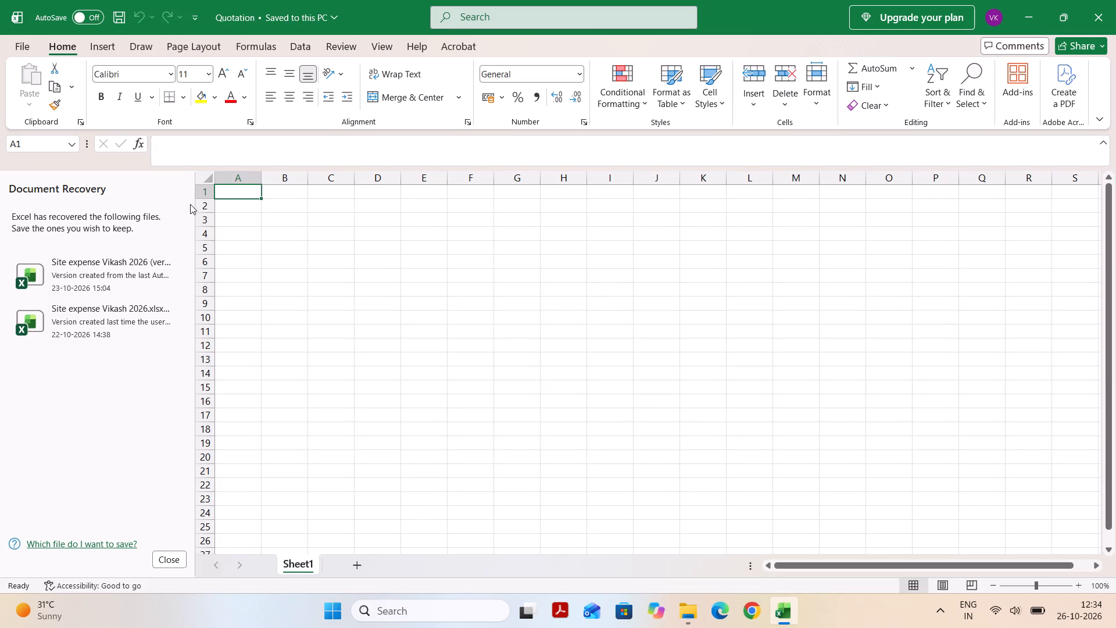
click(159, 554)
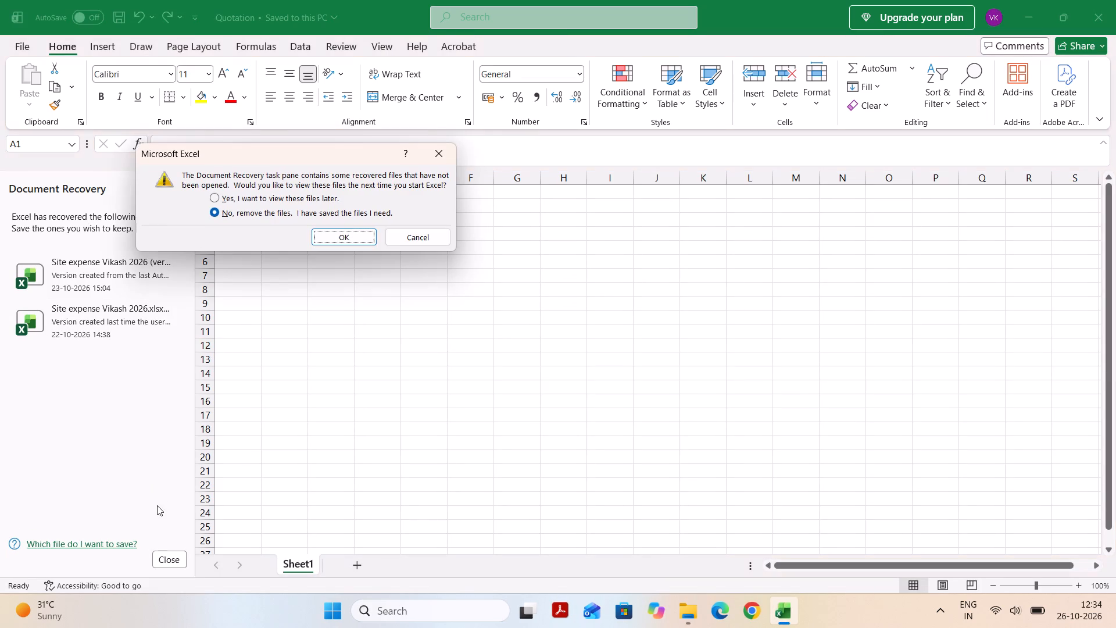
click(237, 204)
click(227, 196)
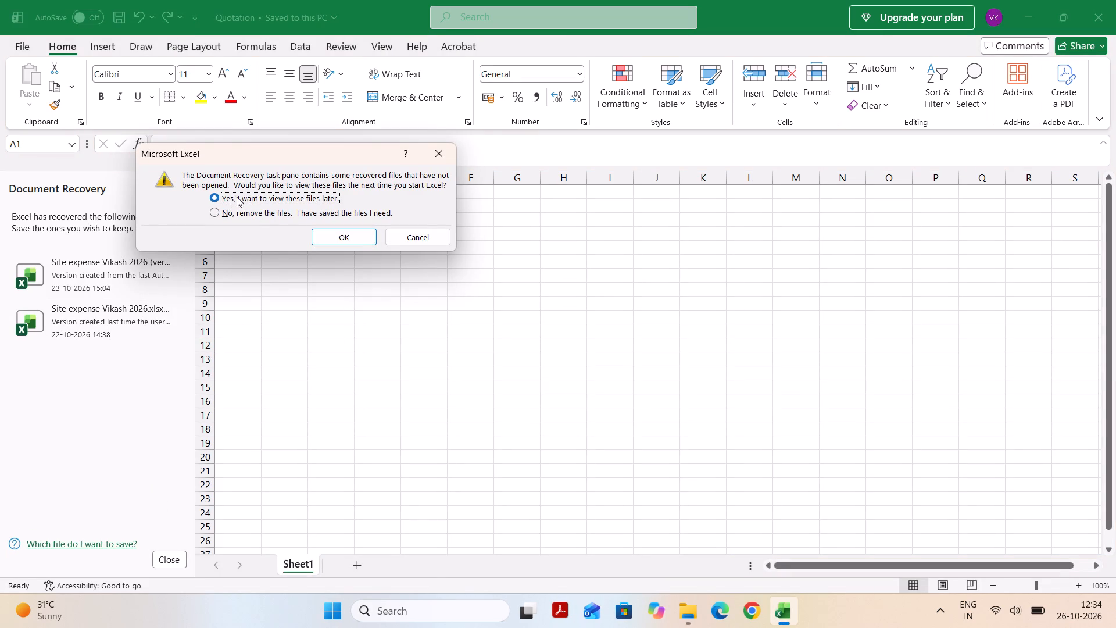
click(357, 238)
click(187, 276)
click(158, 202)
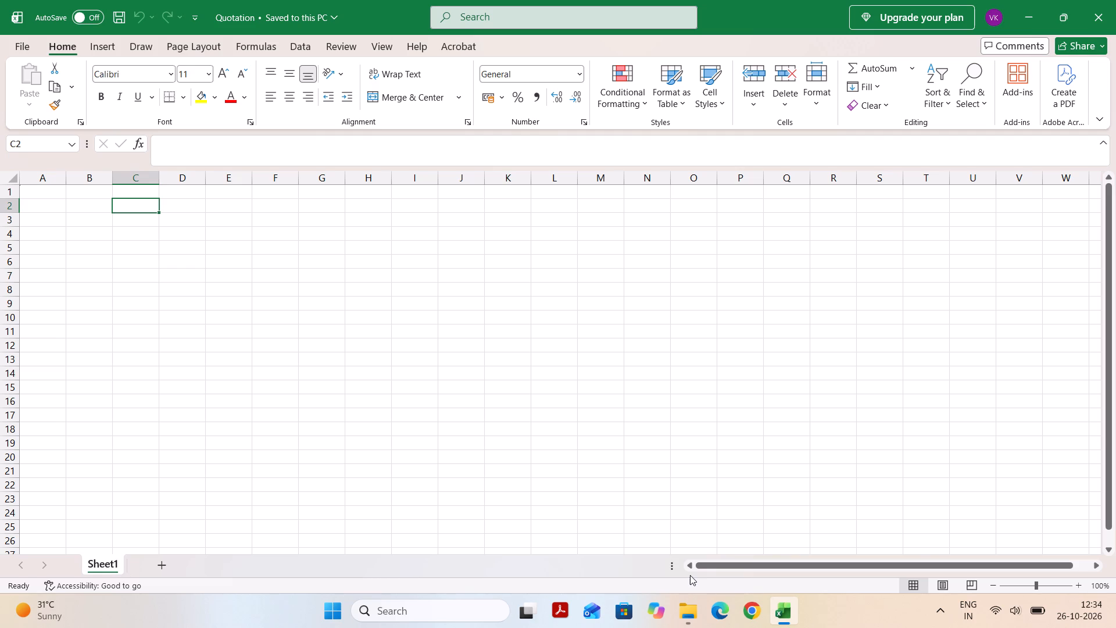
Switch to Google Chrome and open a browser window with the existing user profile.
click(702, 611)
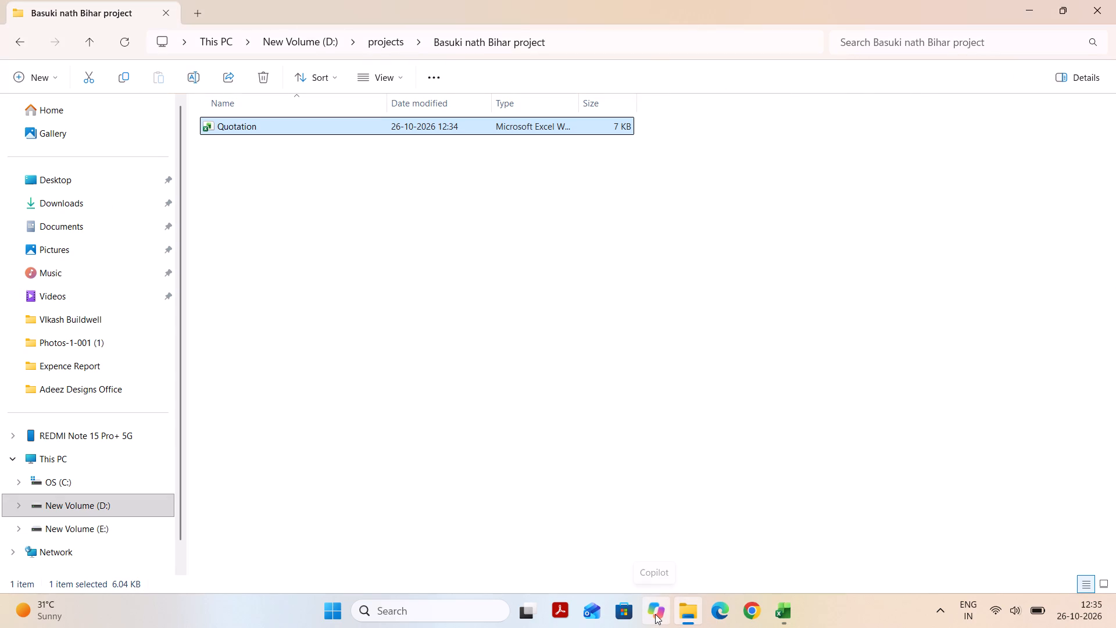
click(758, 610)
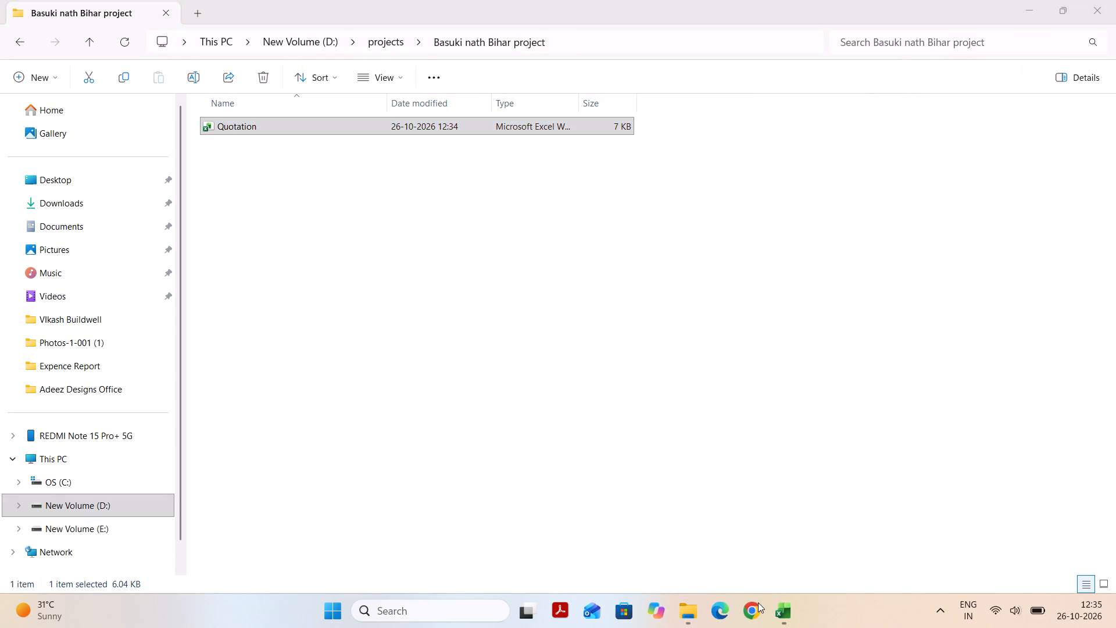
click(528, 349)
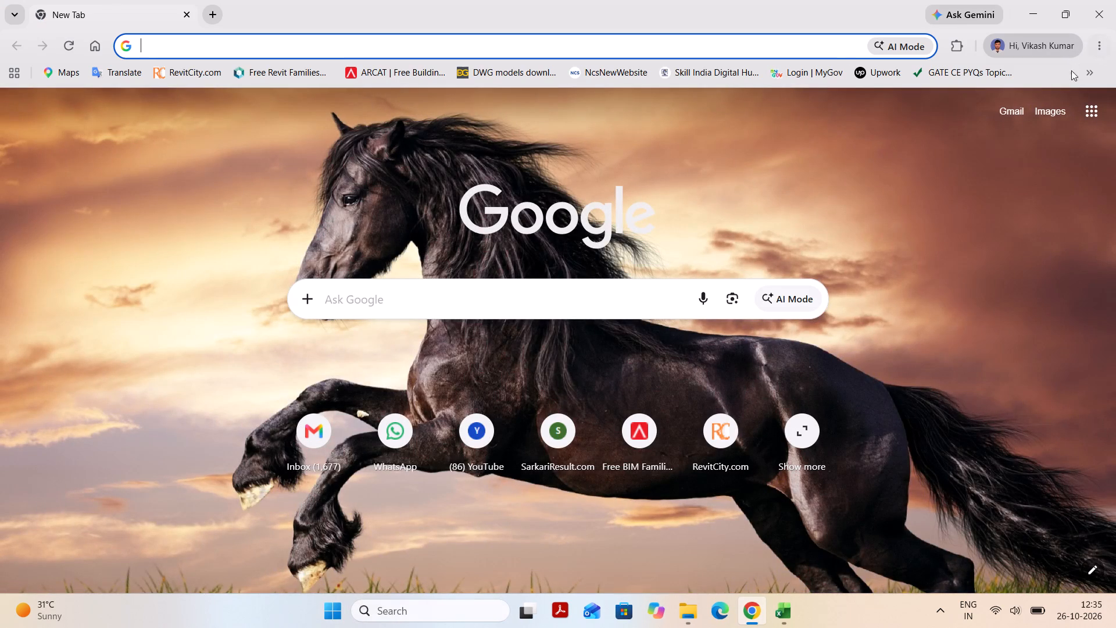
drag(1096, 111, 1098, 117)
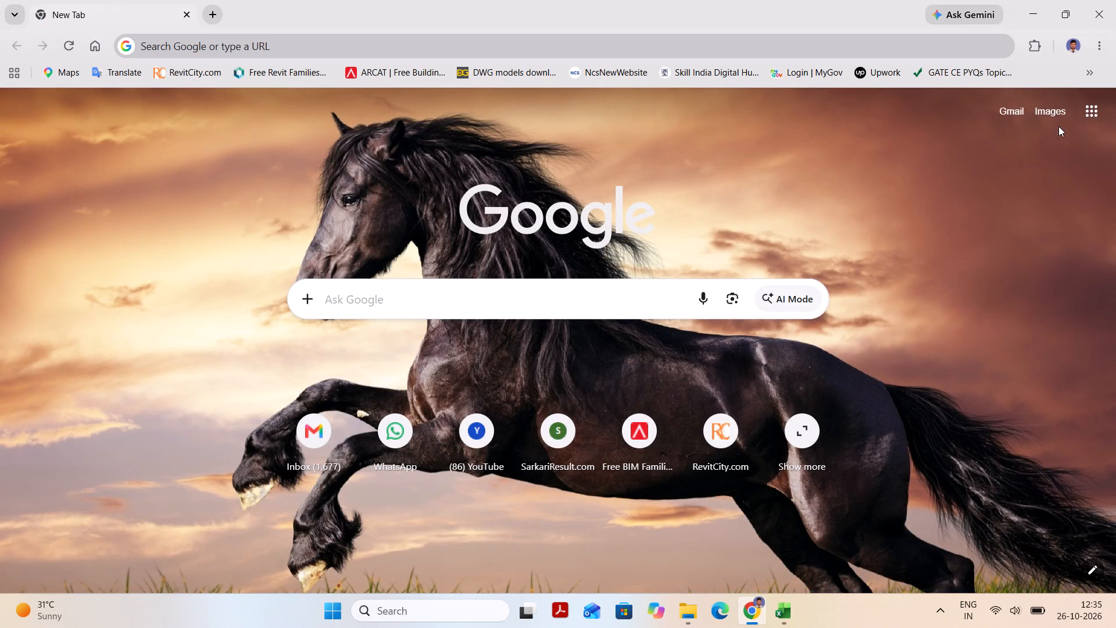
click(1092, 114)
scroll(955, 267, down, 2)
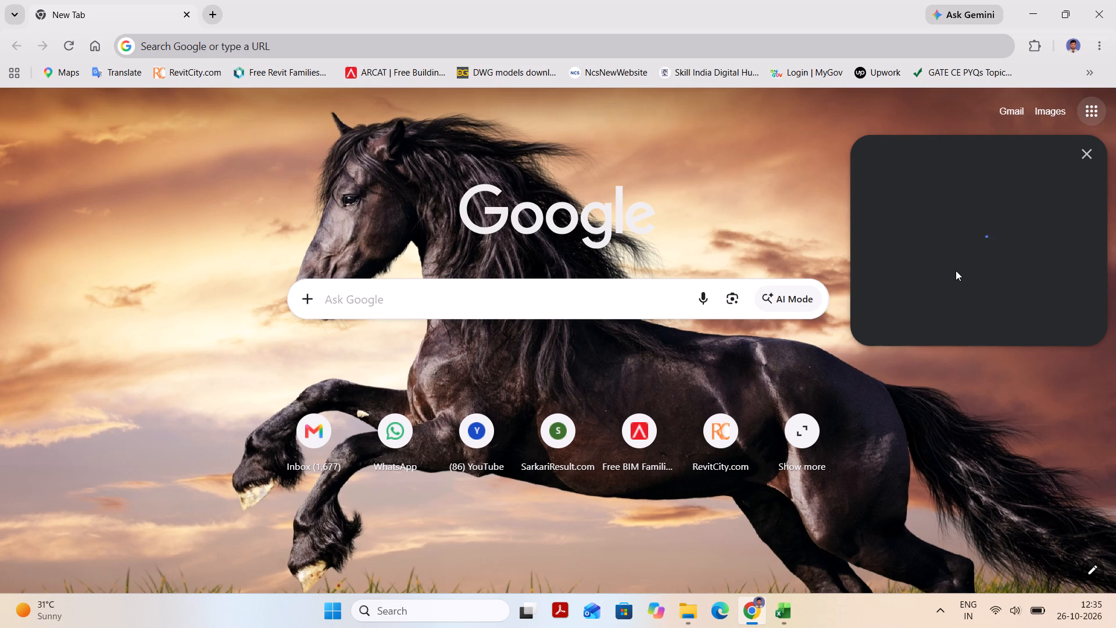
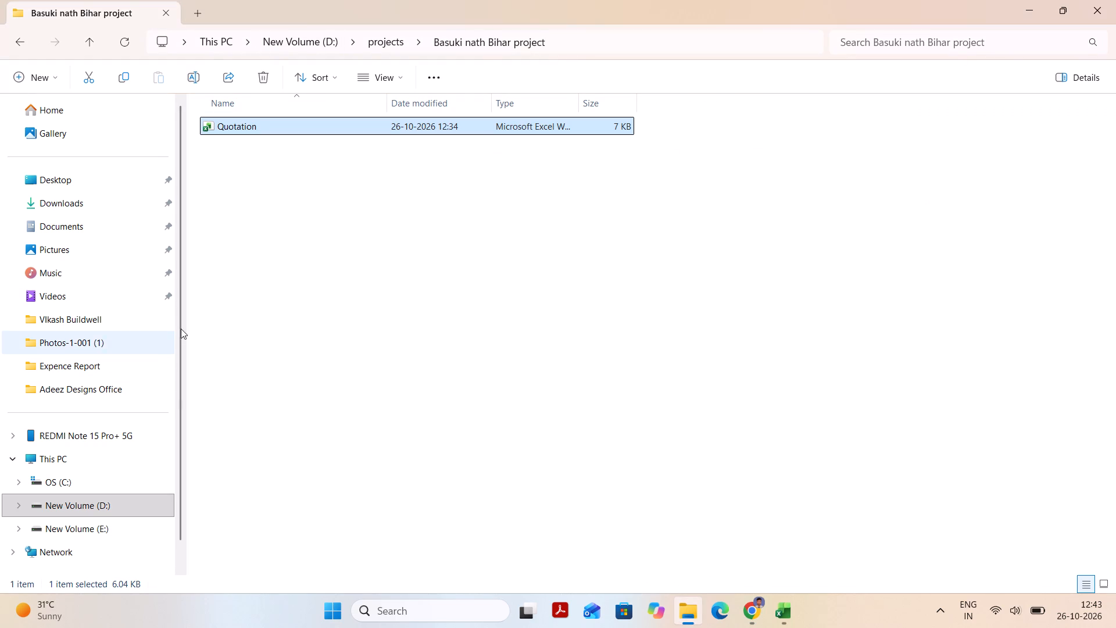
click(107, 324)
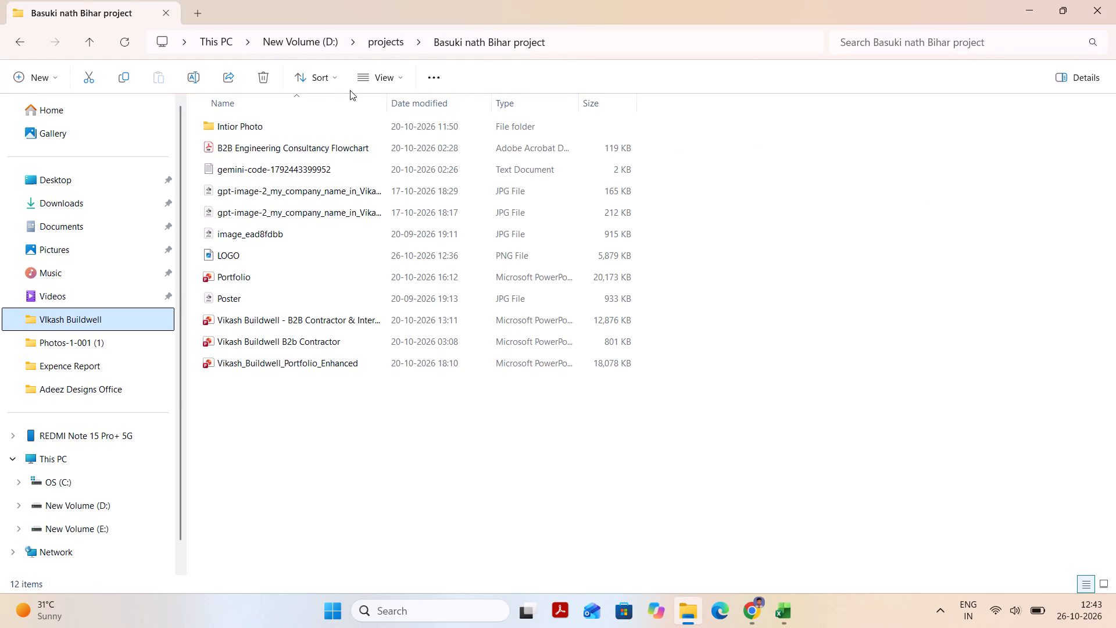
double_click(274, 259)
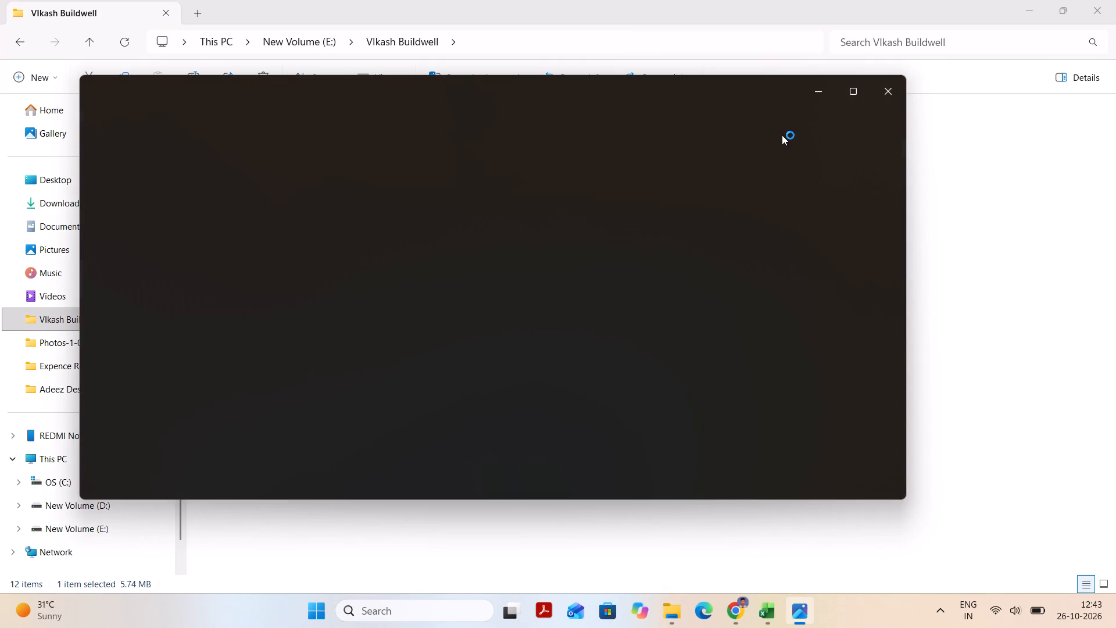
click(851, 93)
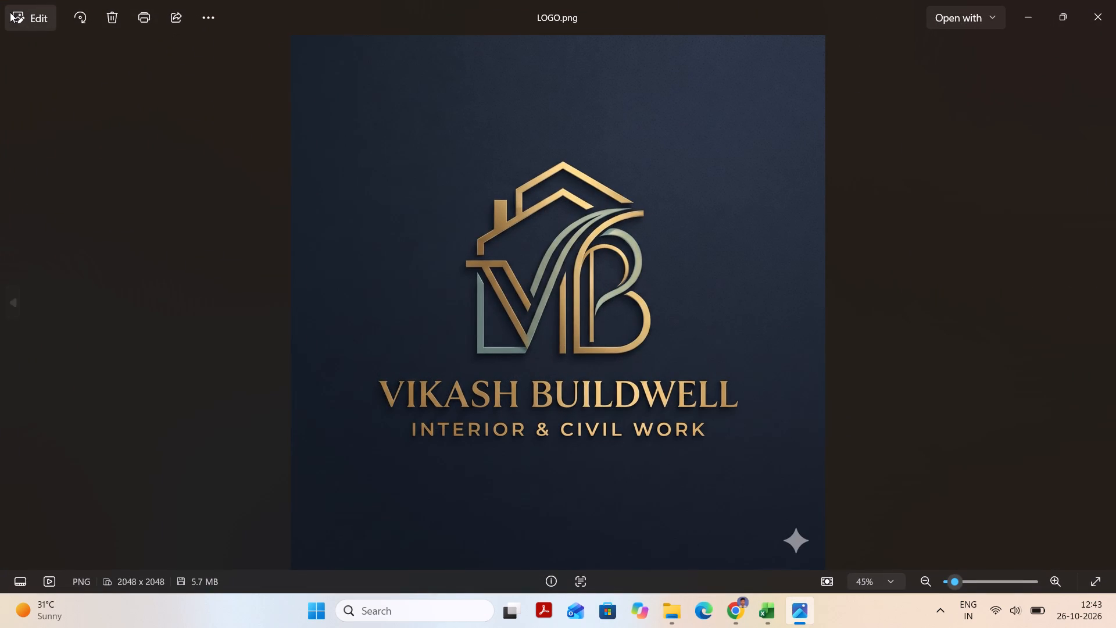
Crop the logo to about 1730 x 1730 pixels, excluding the corner sparkle mark, and save it over the original LOGO file.
click(26, 13)
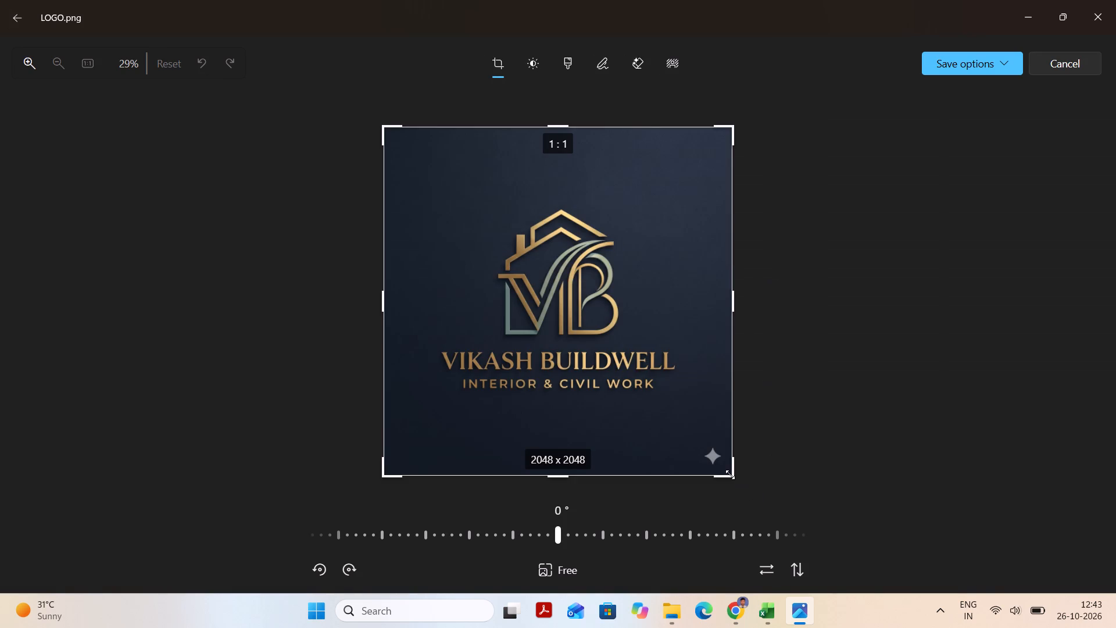
drag(730, 474, 693, 440)
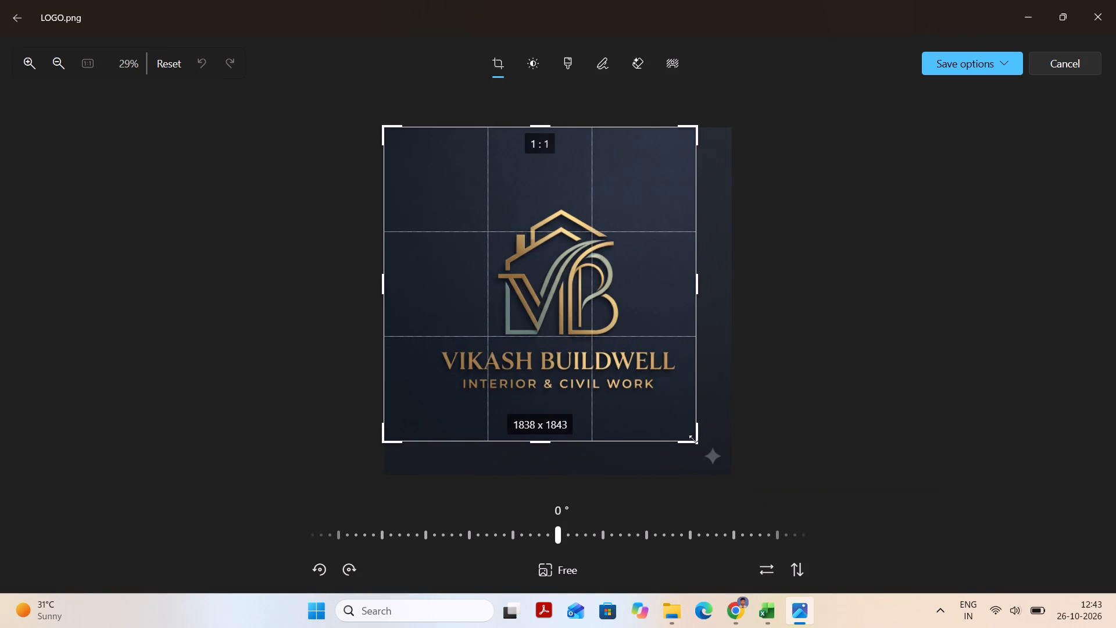
drag(693, 440, 692, 438)
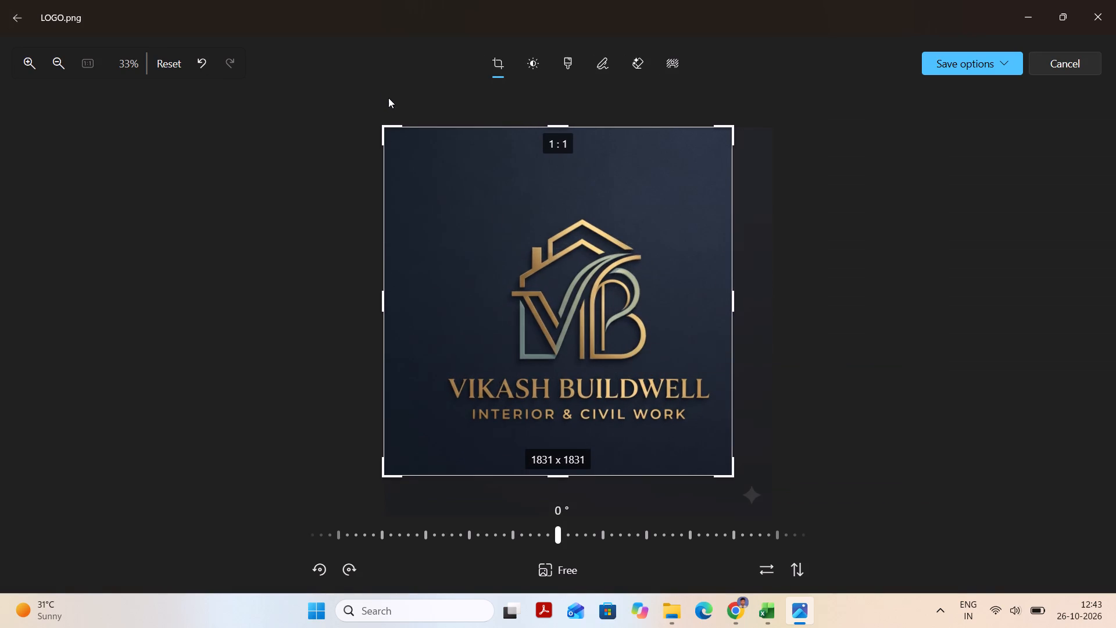
drag(384, 126, 449, 187)
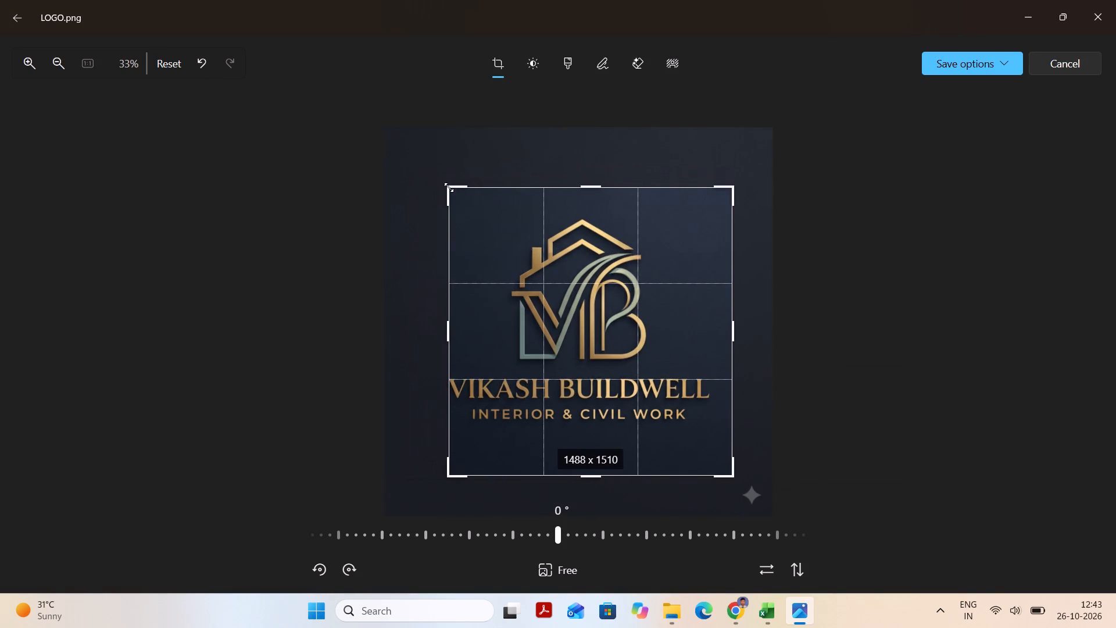
drag(449, 187, 414, 187)
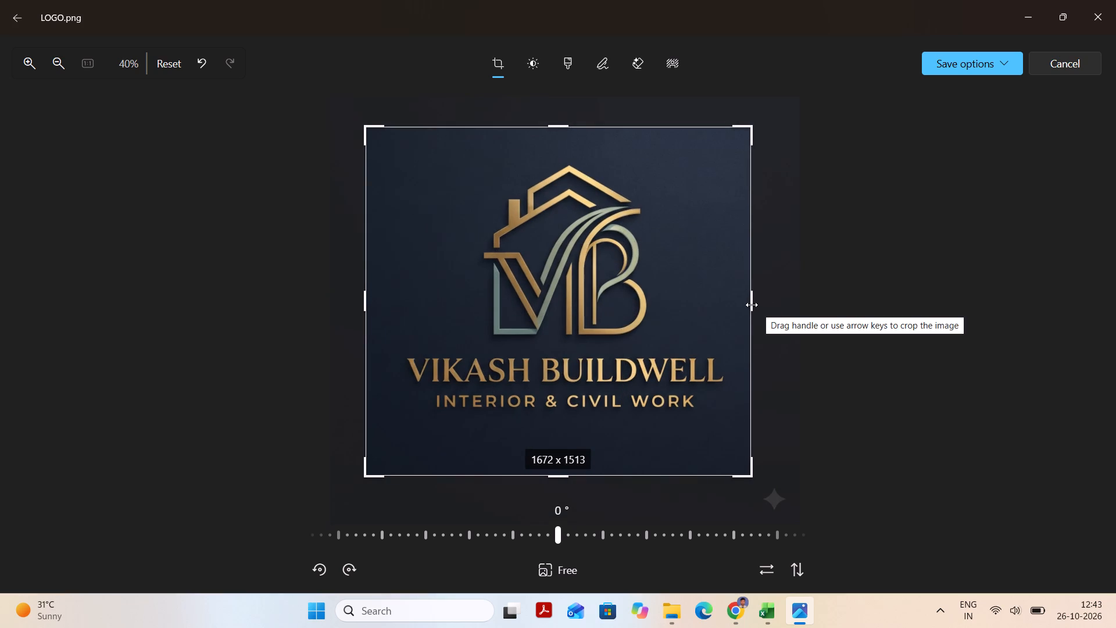
drag(752, 305, 759, 303)
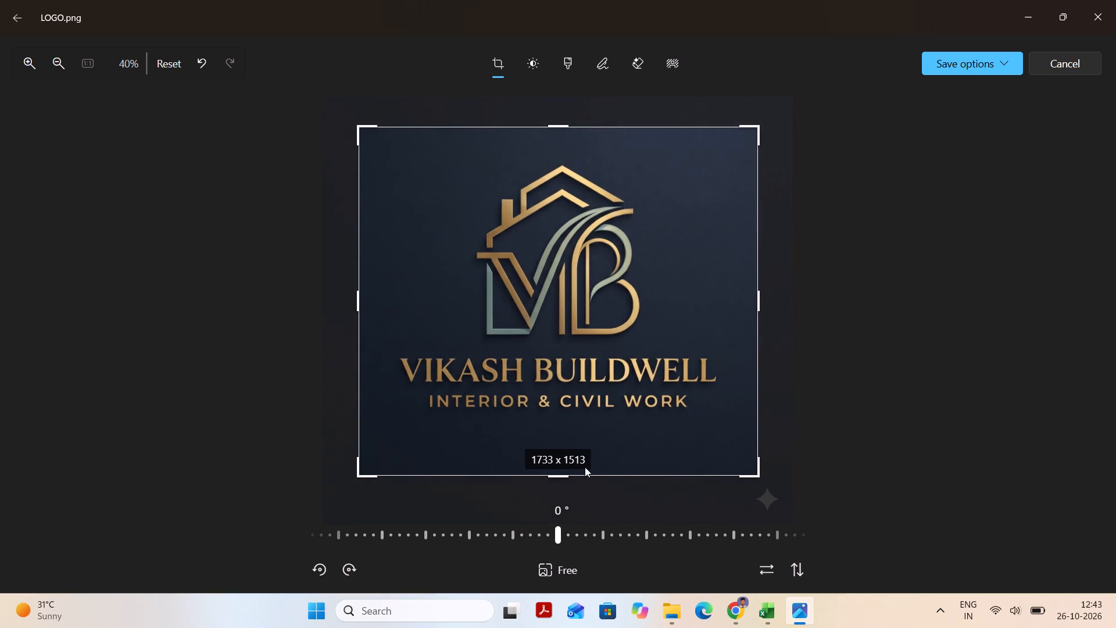
click(560, 479)
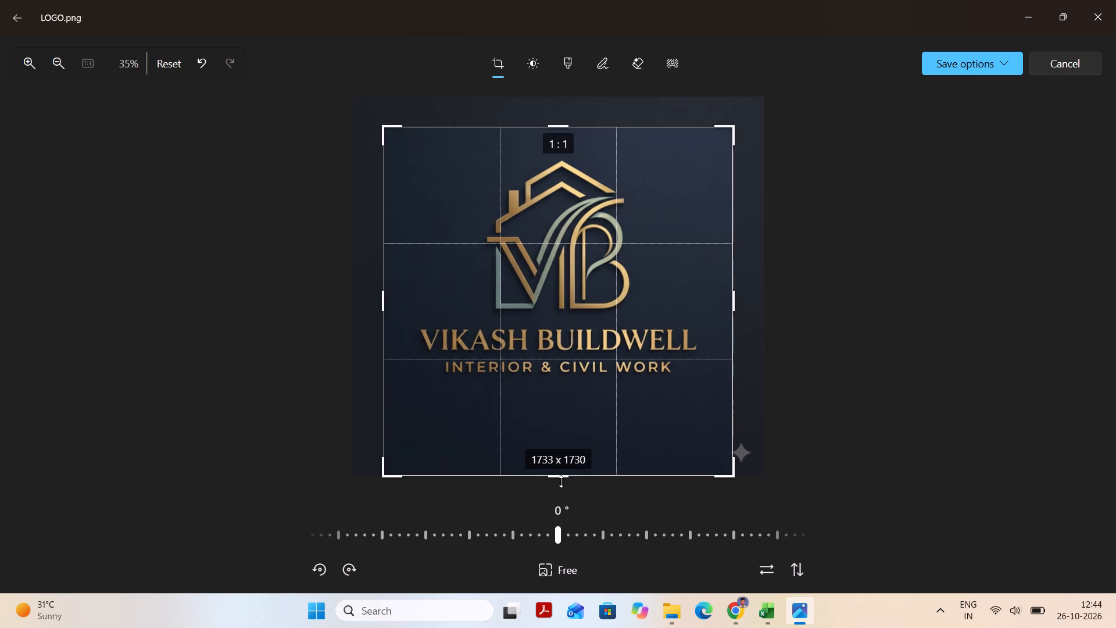
click(380, 299)
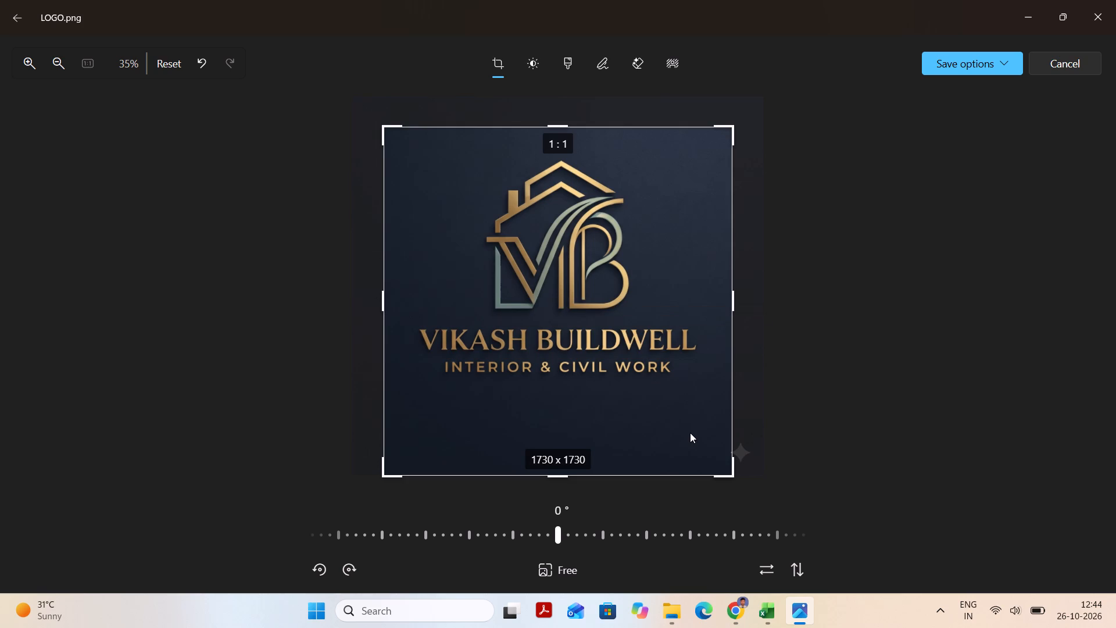
click(970, 53)
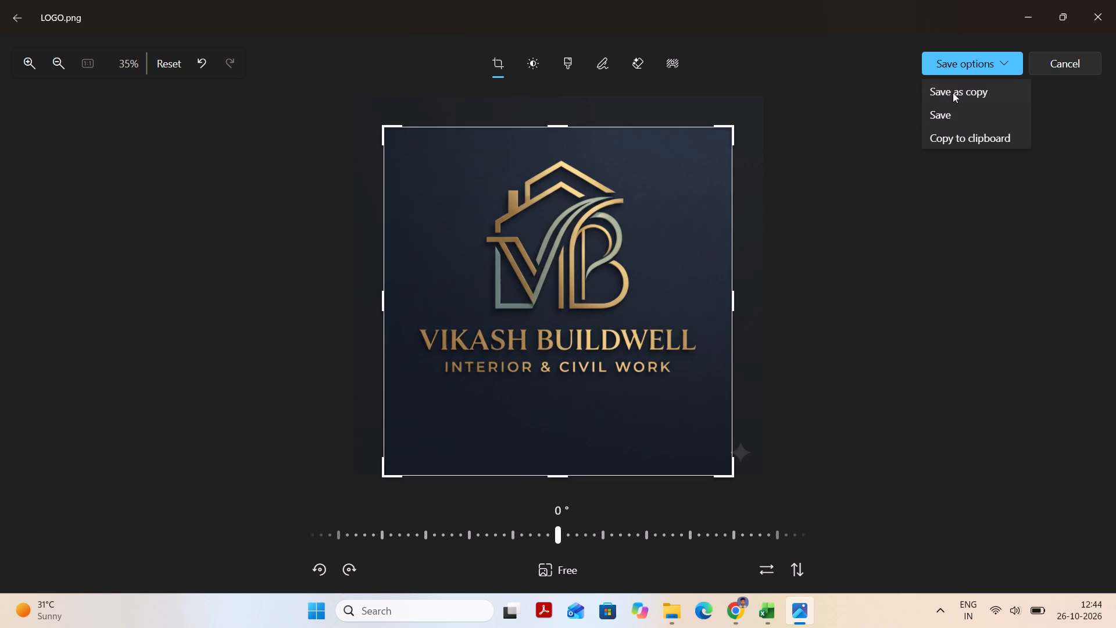
click(940, 112)
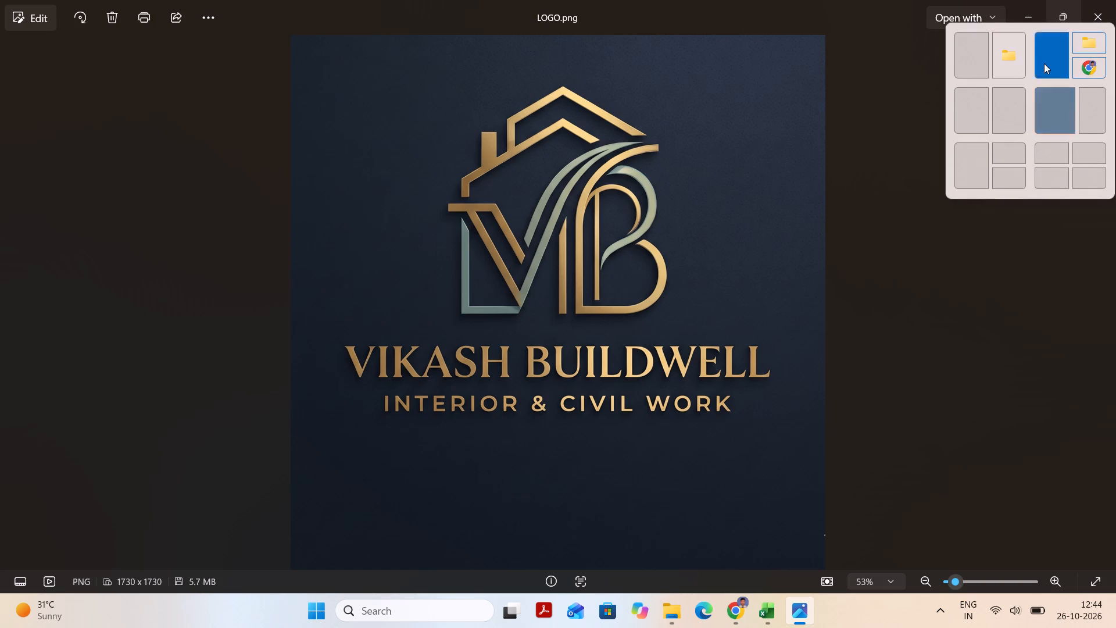
click(1015, 10)
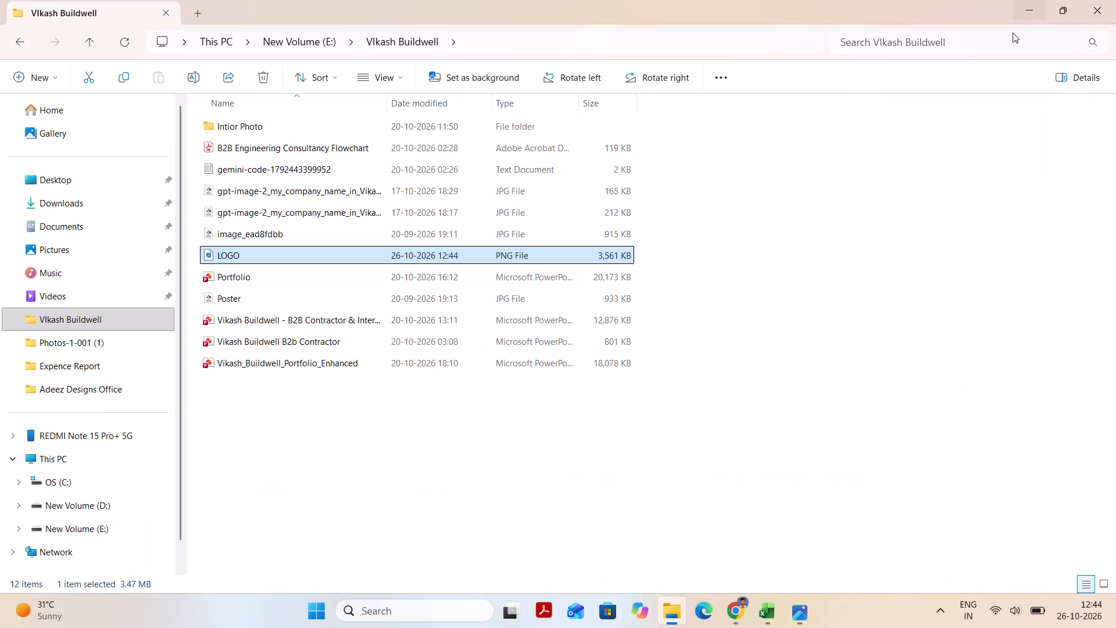
Reopen the saved LOGO image at full window size to check the crop, and close it.
double_click(369, 254)
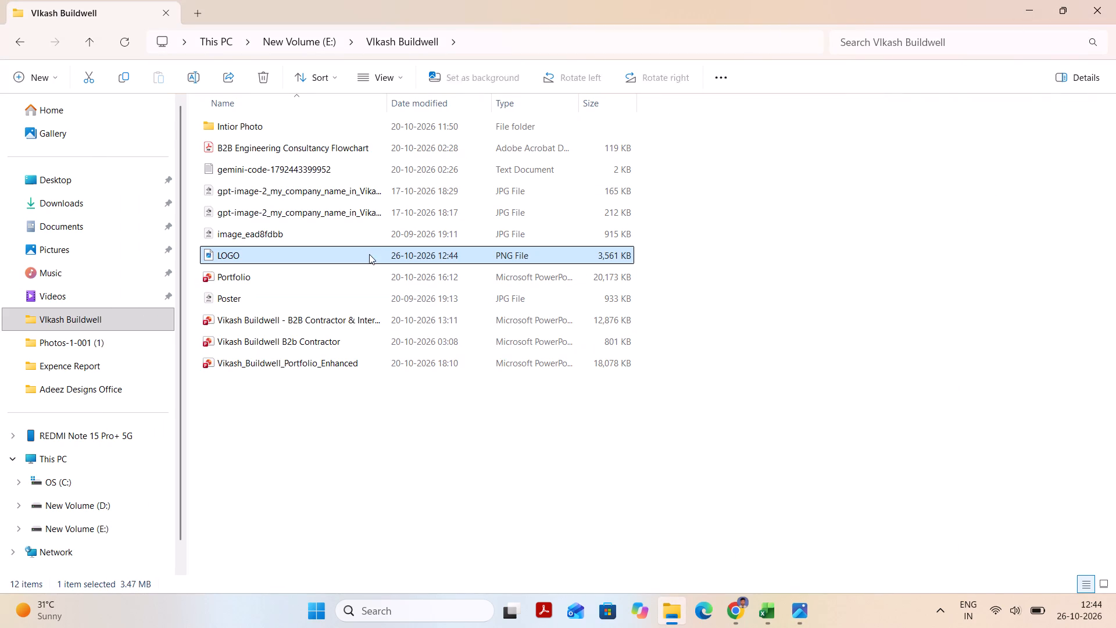
scroll(523, 372, down, 1)
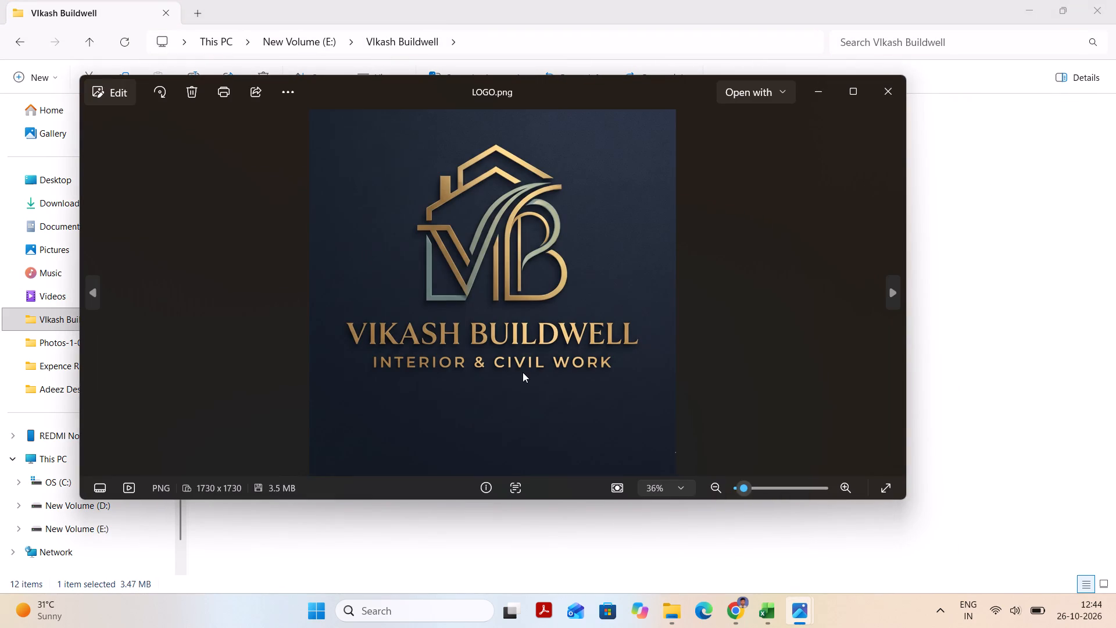
click(854, 92)
click(1115, 0)
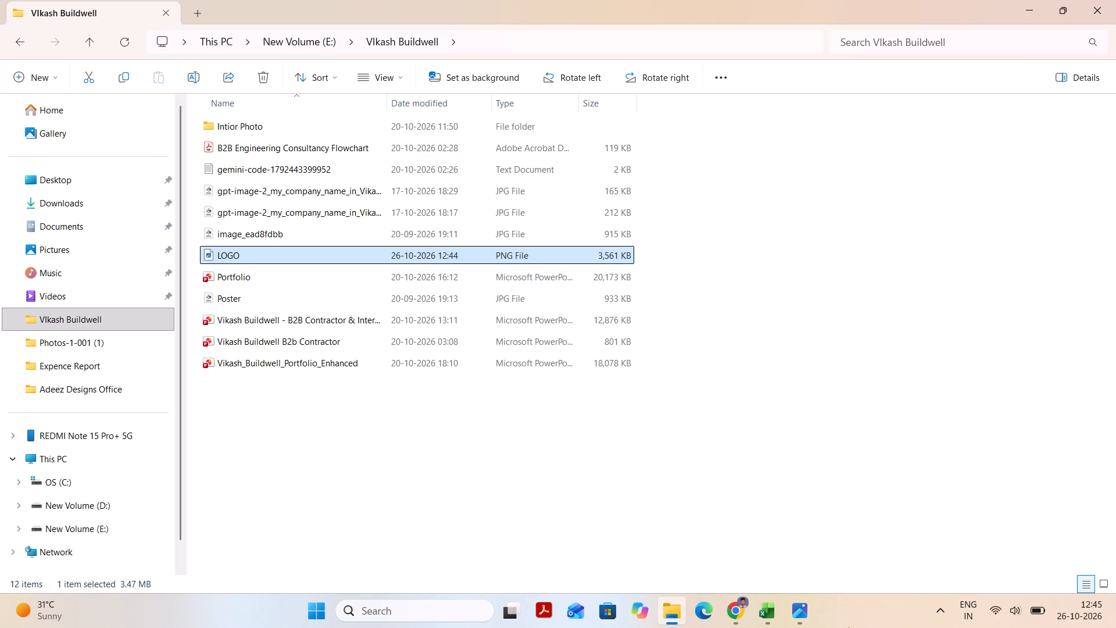
click(757, 604)
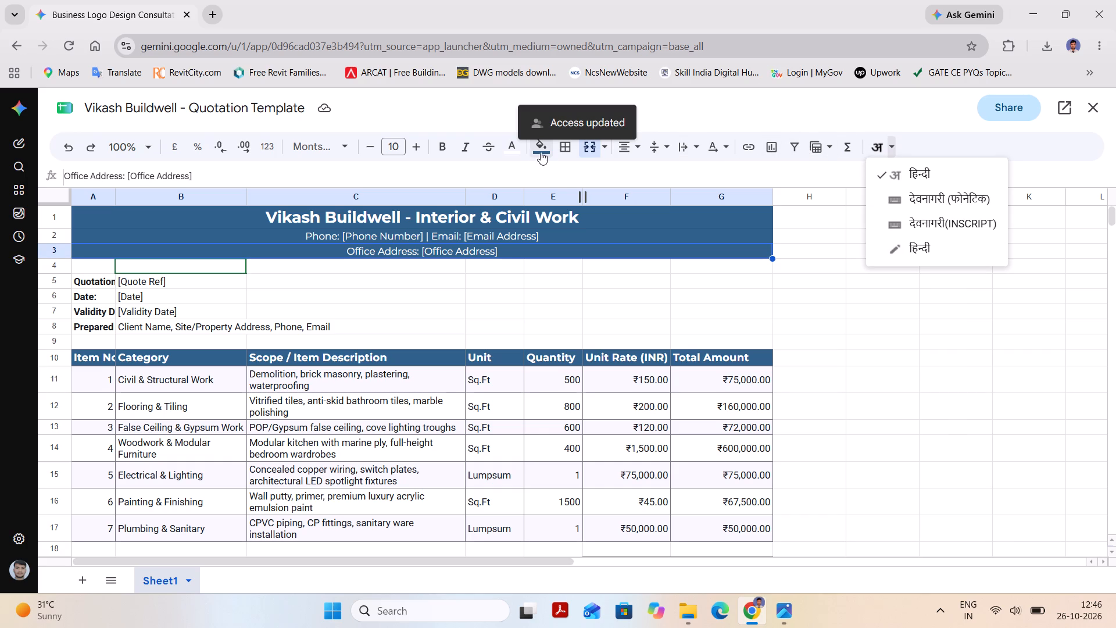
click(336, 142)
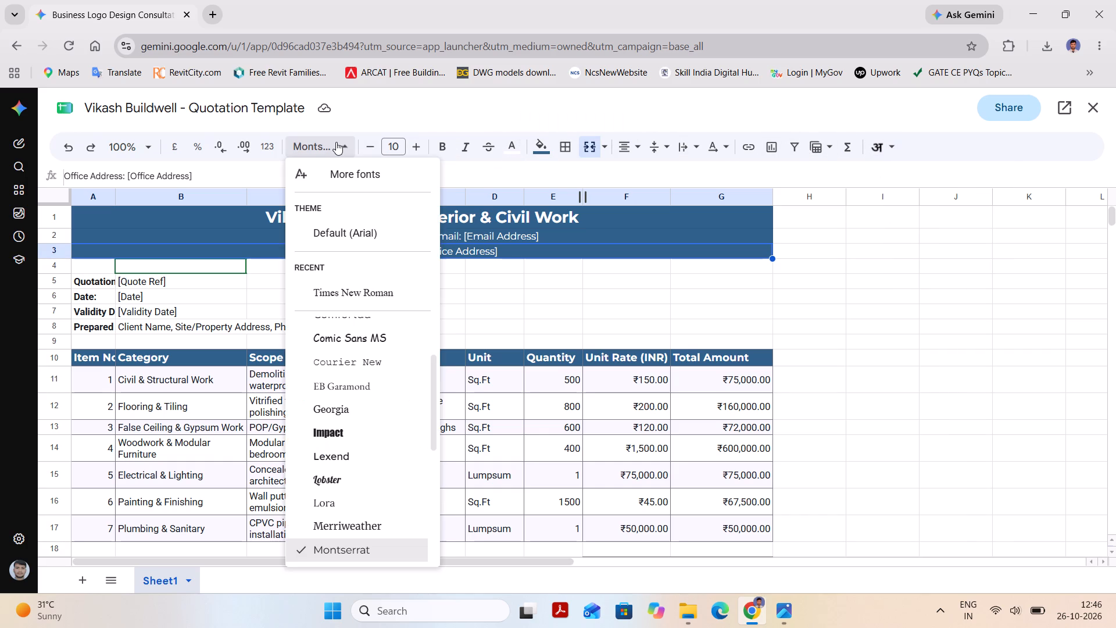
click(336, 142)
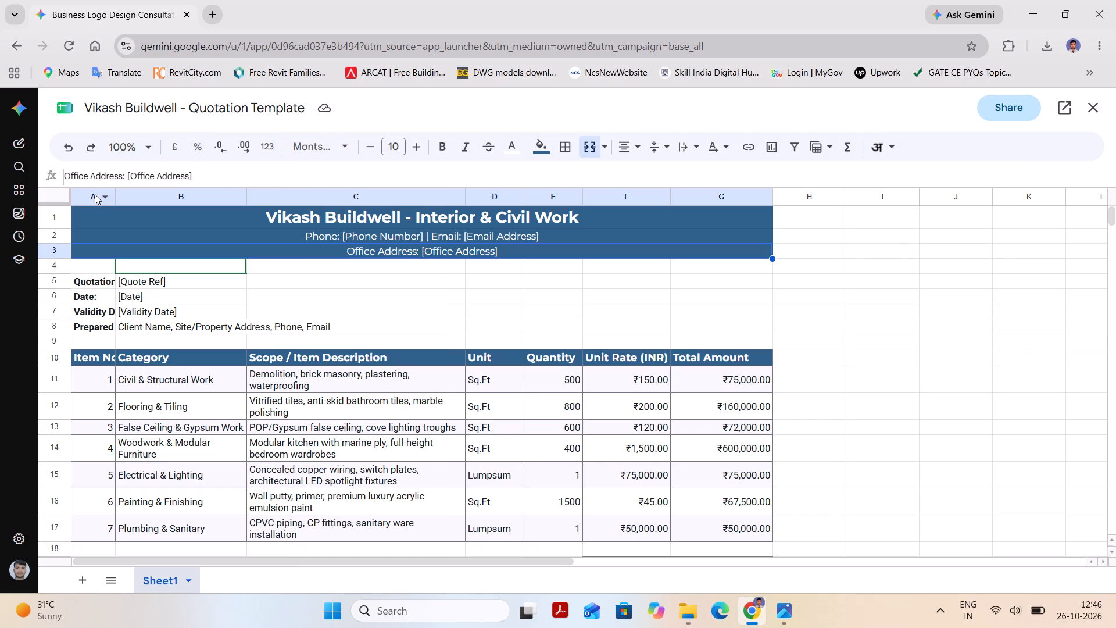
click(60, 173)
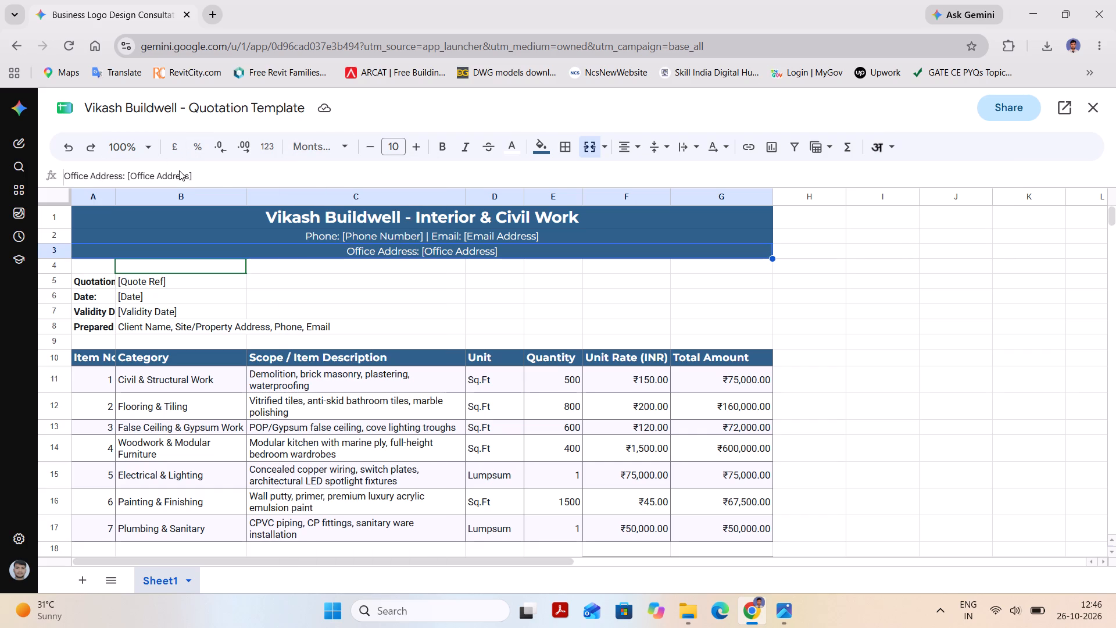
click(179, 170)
Open the quotation template in Google Sheets in its own browser tab, and dismiss the account and PDF-conversion notices.
click(1067, 113)
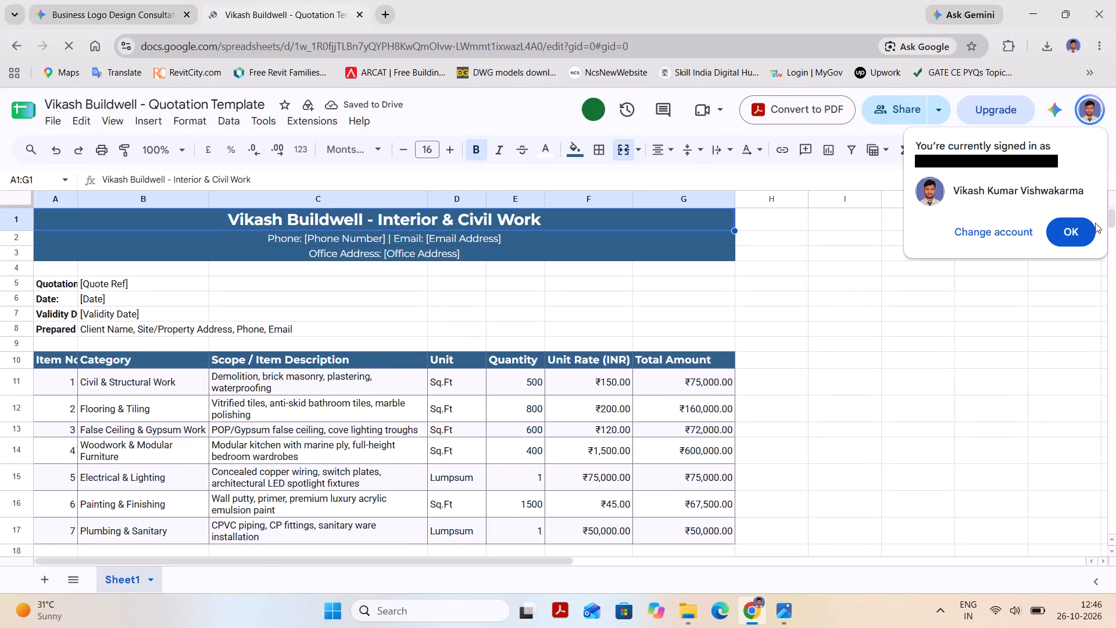
click(1072, 246)
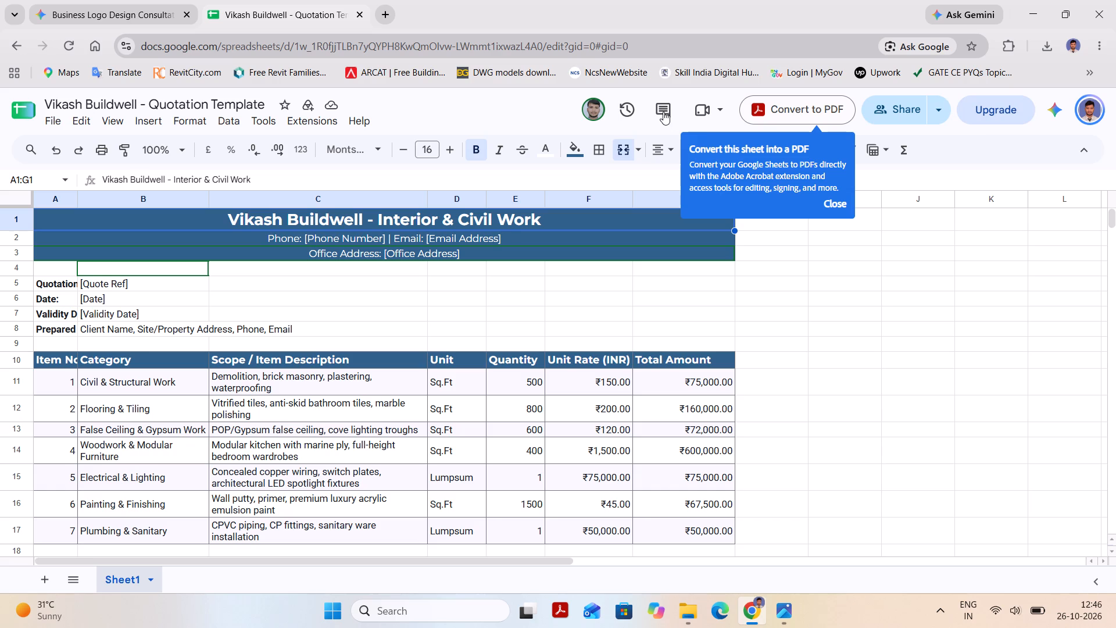
click(827, 197)
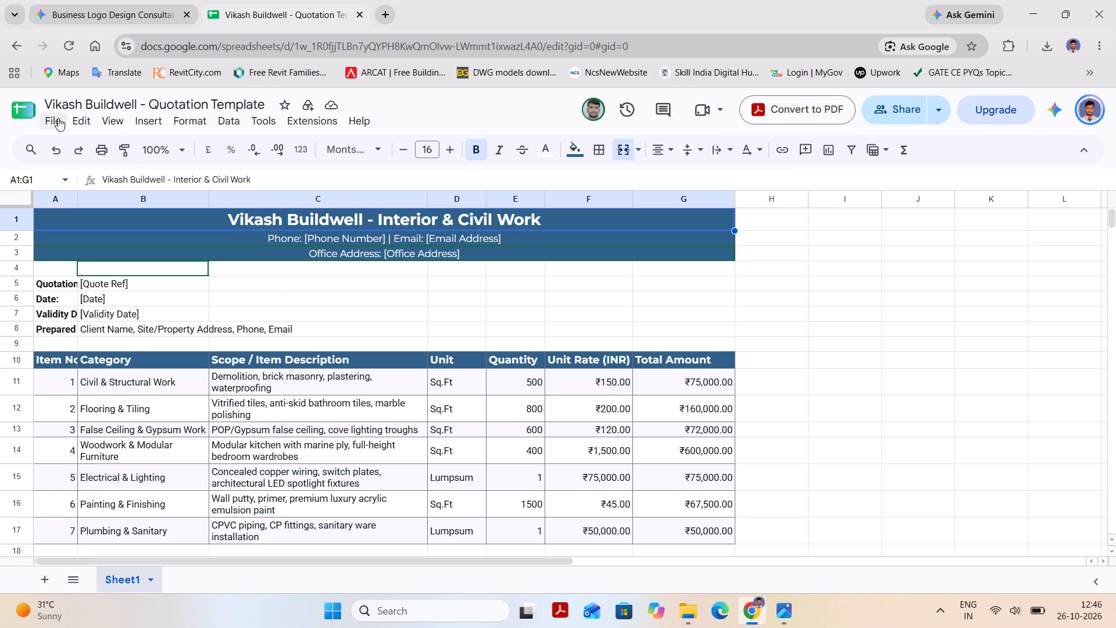
Download the quotation template as a Microsoft Excel (.xlsx) file into the VIkash Buildwell folder on drive E, keeping the suggested file name.
click(58, 118)
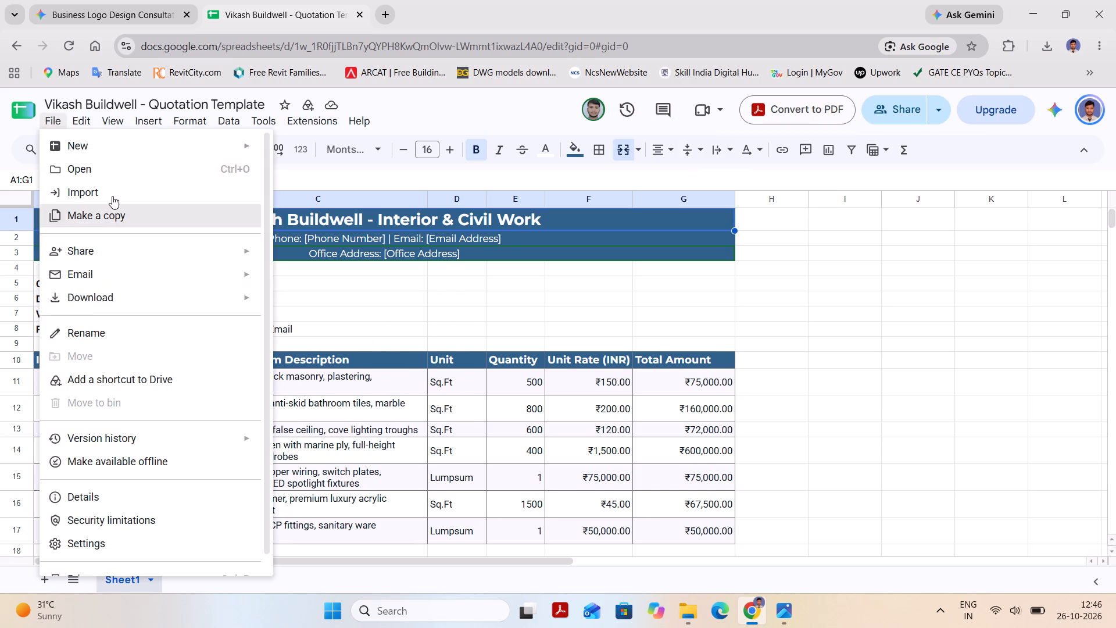
click(118, 287)
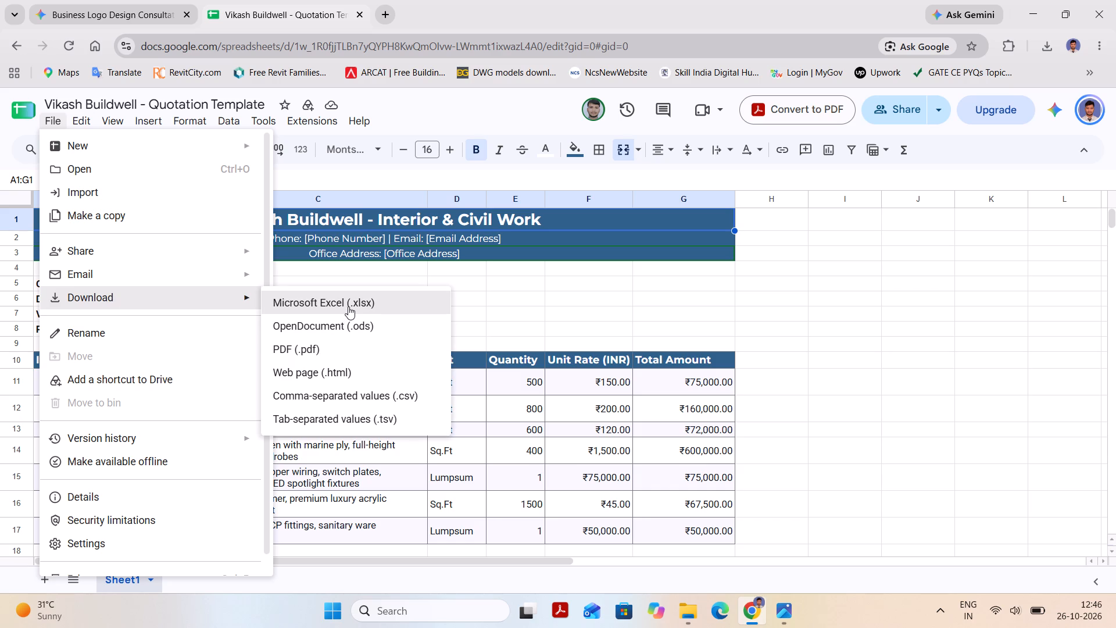
click(348, 306)
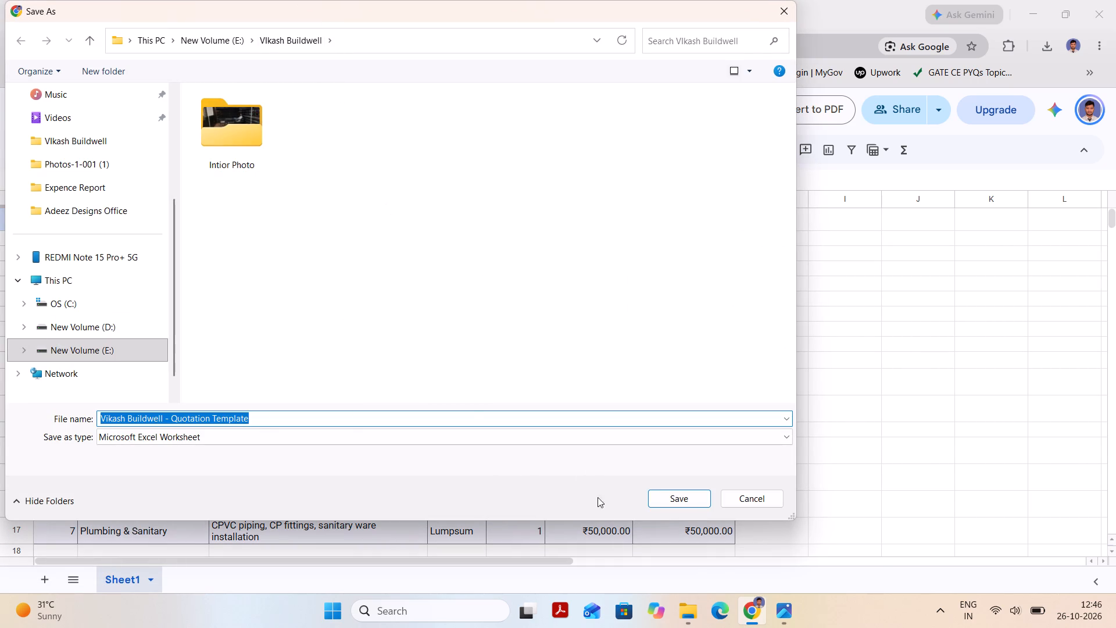
click(669, 493)
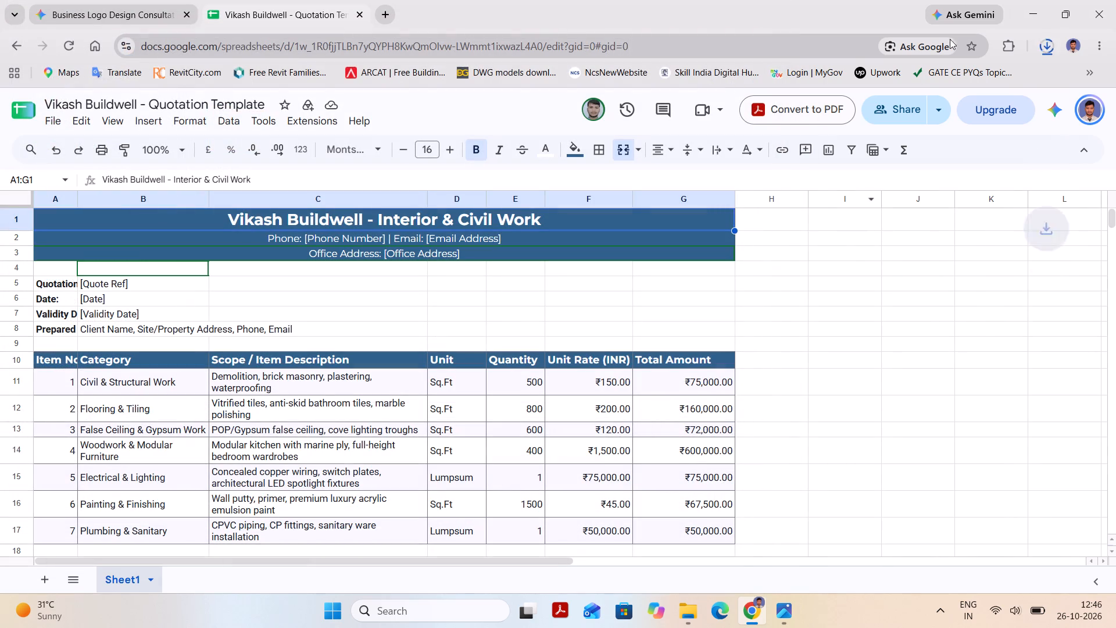
Let the template download continue, and close Chrome to return to the VIkash Buildwell folder.
click(1115, 0)
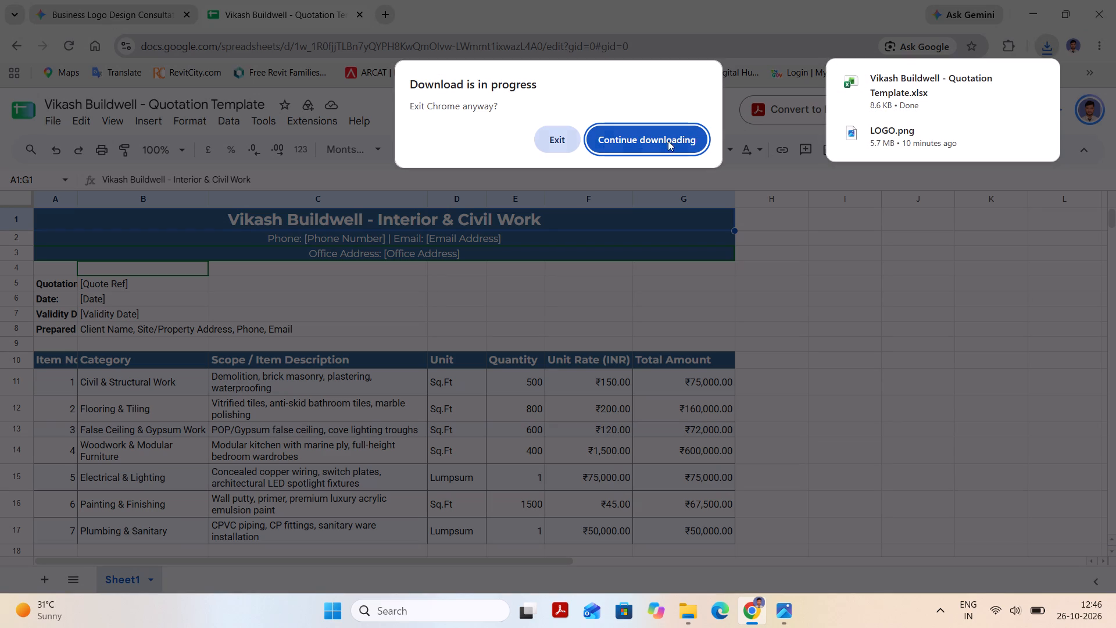
click(633, 131)
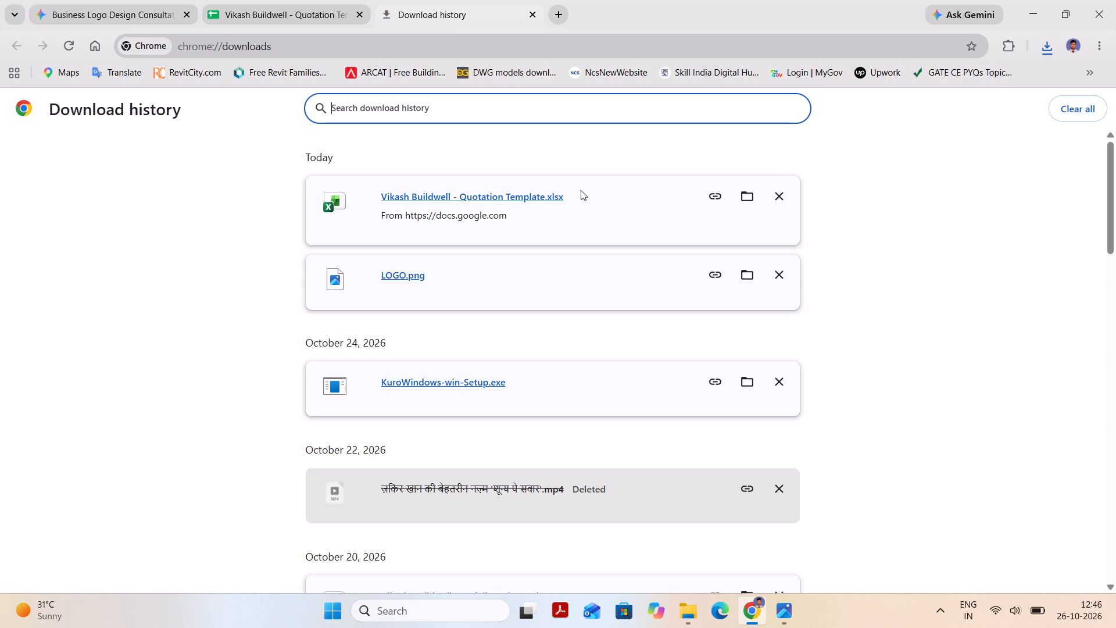
click(1115, 0)
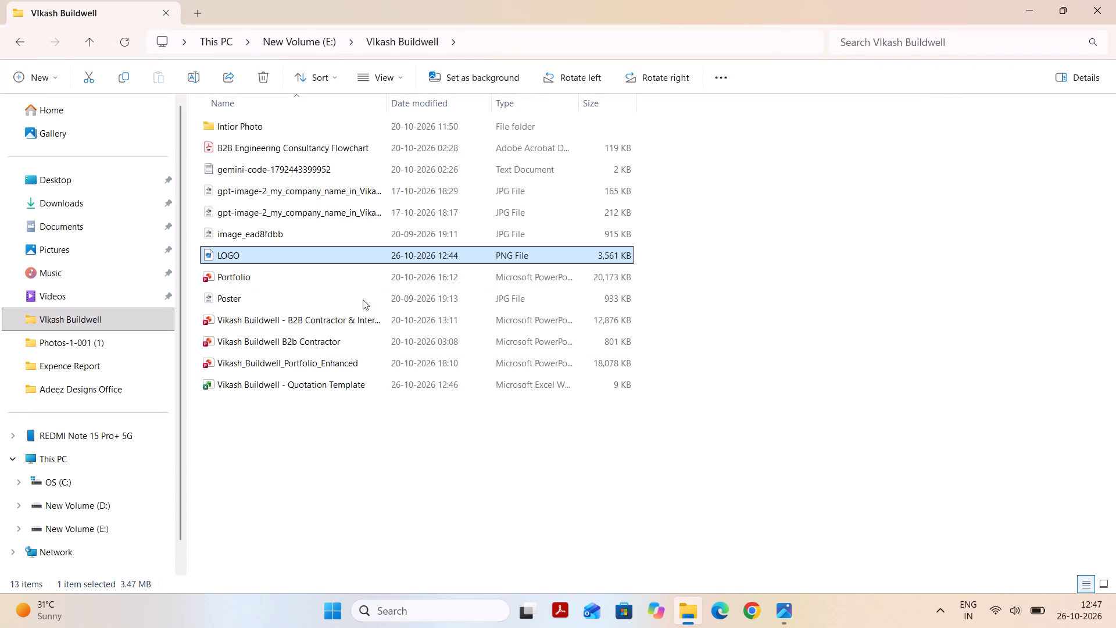
Open the downloaded Vikash Buildwell - Quotation Template workbook in Excel.
triple_click(294, 390)
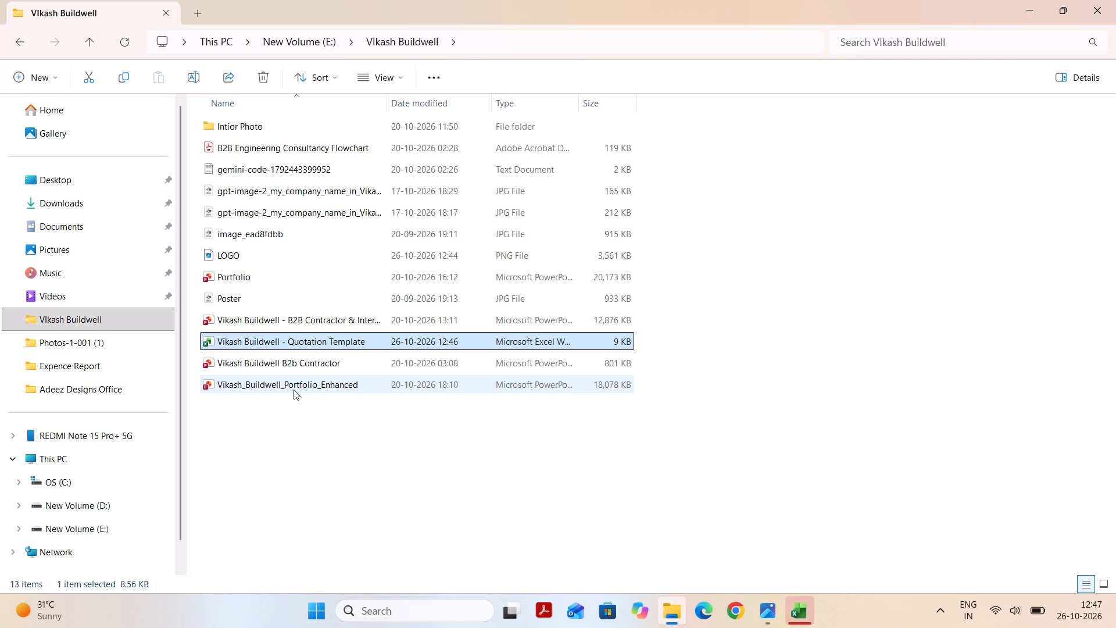
click(804, 609)
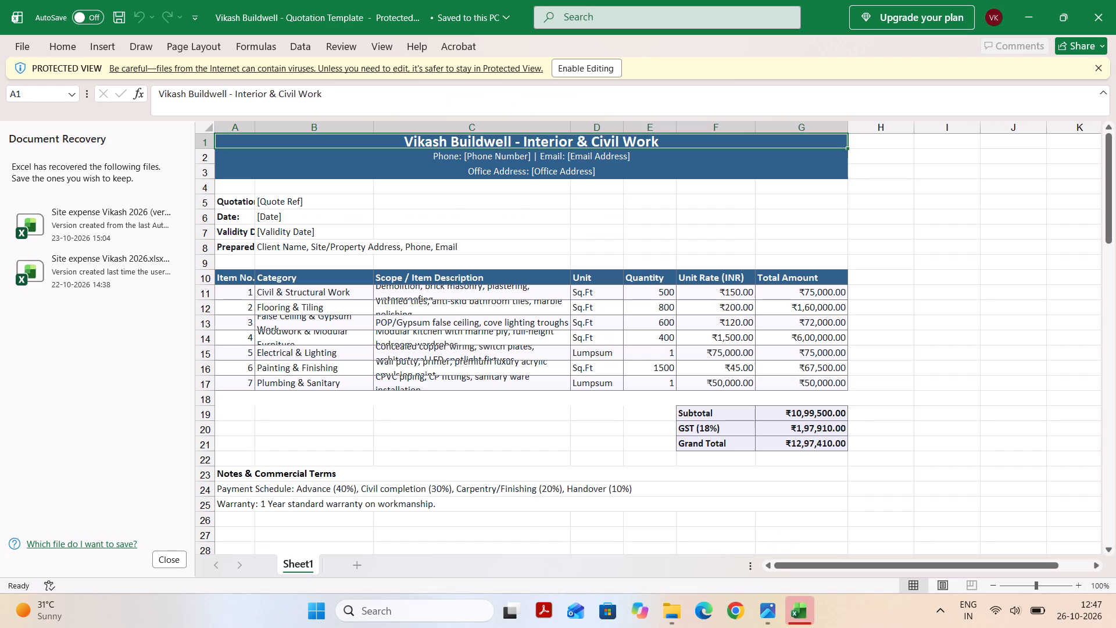
Close Document Recovery with the option to remove the recovered files, and enable editing of the quotation workbook.
click(576, 58)
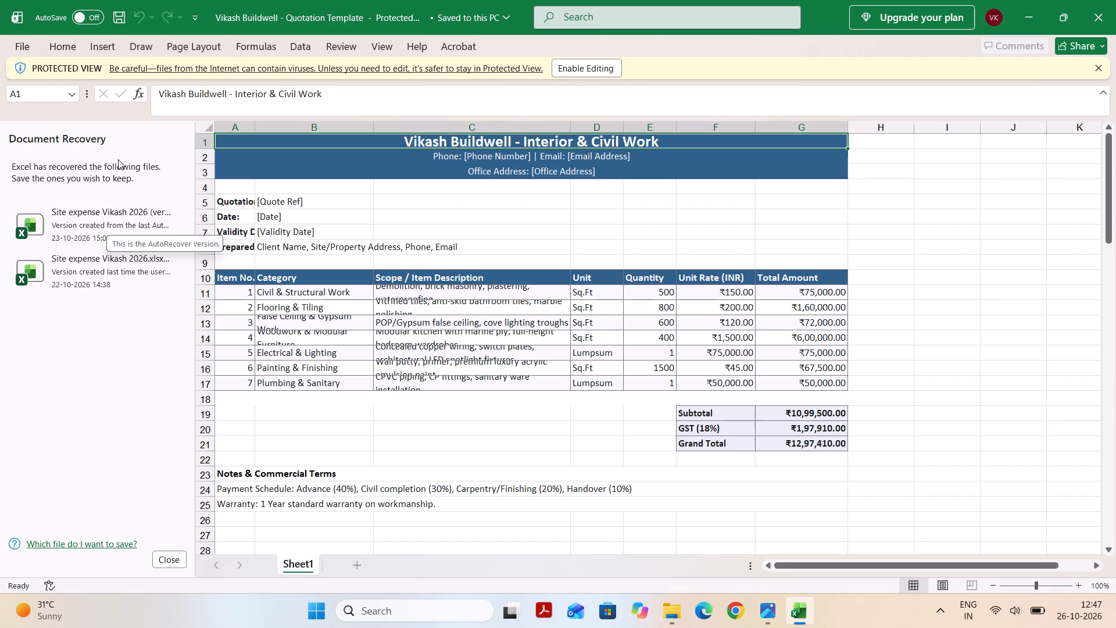
click(173, 556)
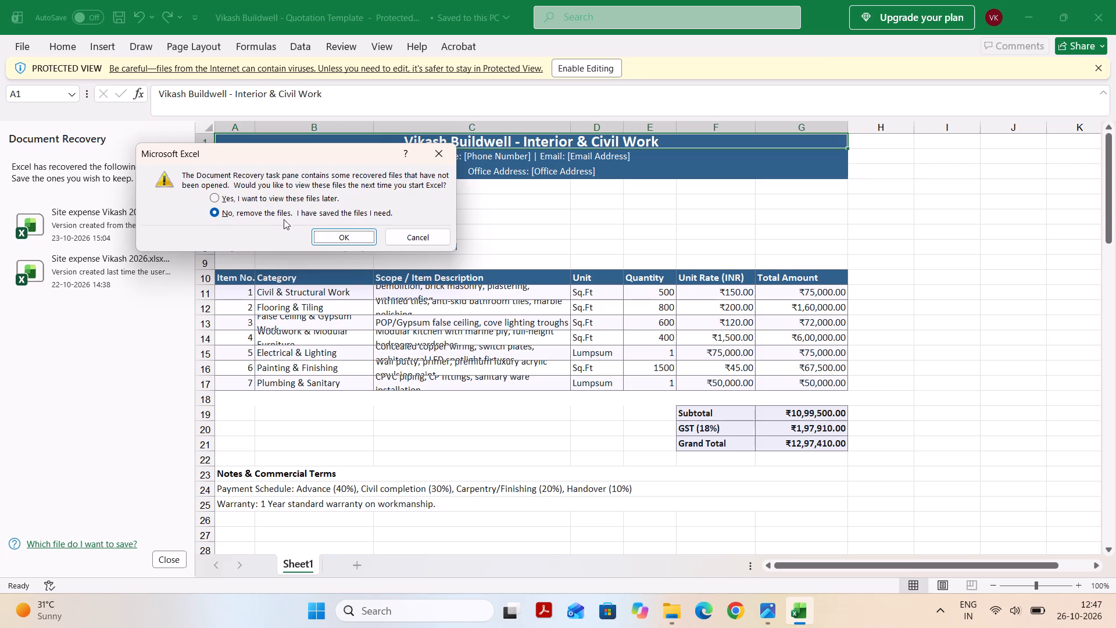
click(321, 232)
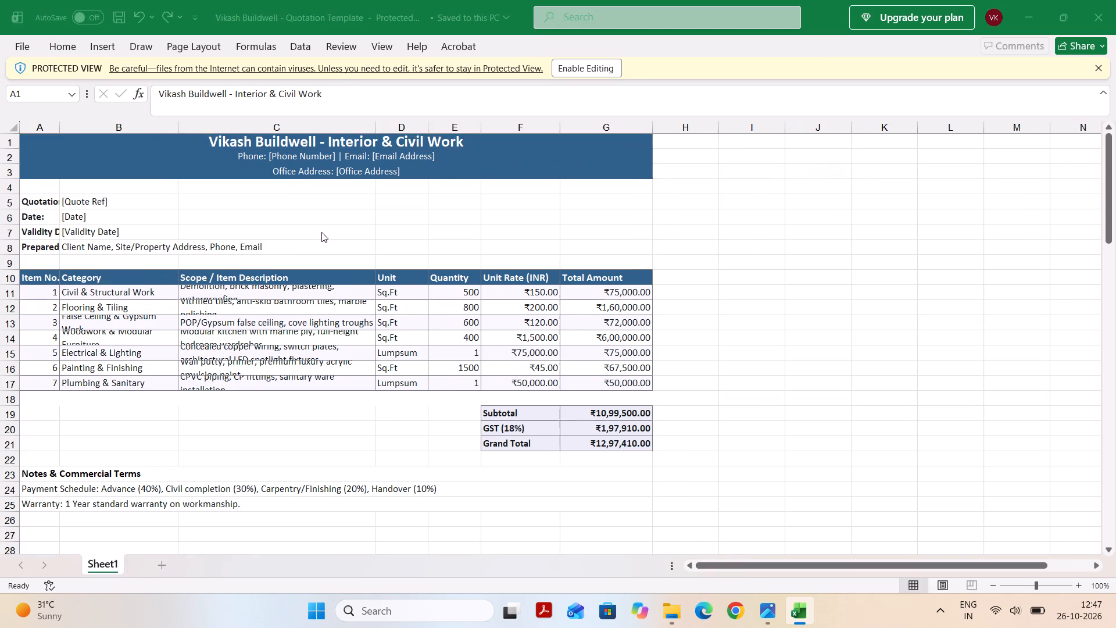
click(580, 63)
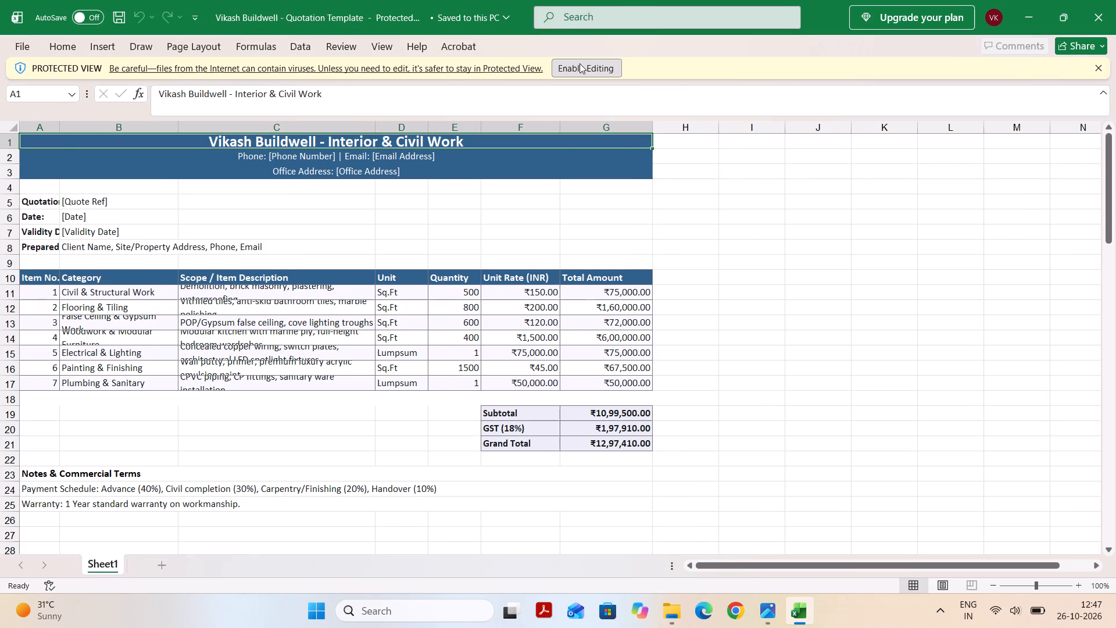
Apply AutoFit Column Width to columns A to G of the quotation sheet, selecting rows 1 to 33.
scroll(524, 232, right, 1)
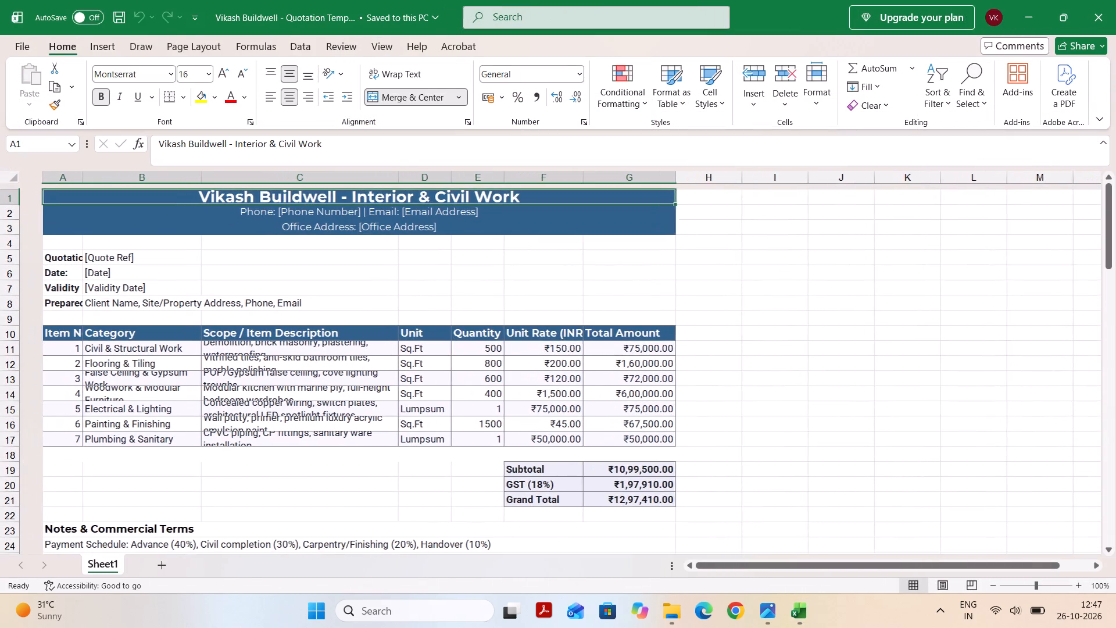
scroll(524, 232, right, 1)
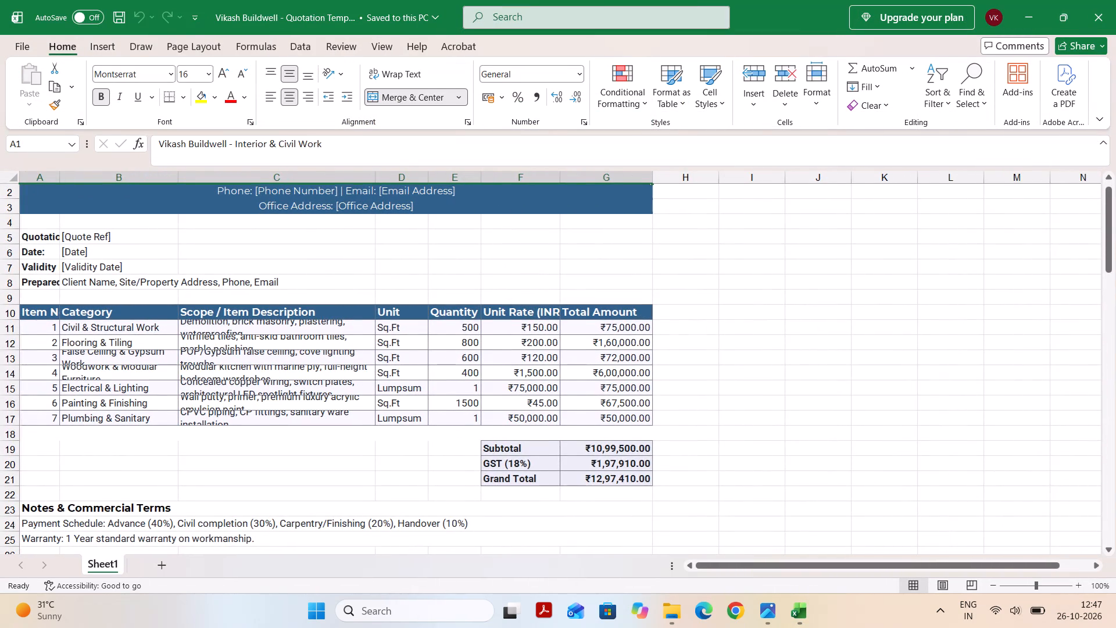
scroll(473, 377, right, 1)
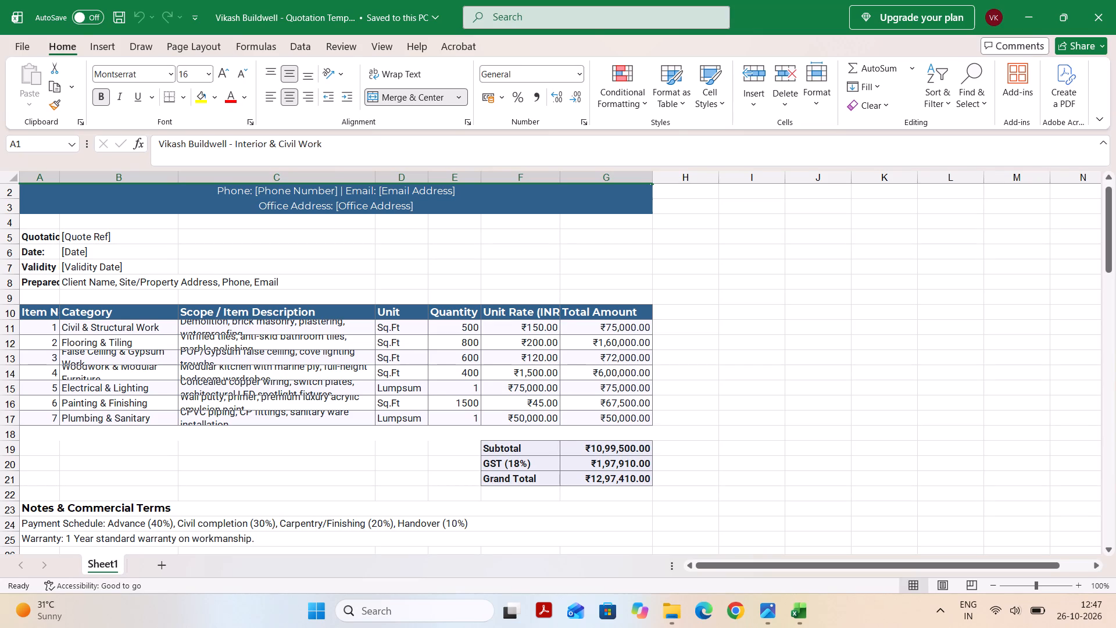
text(hoi)
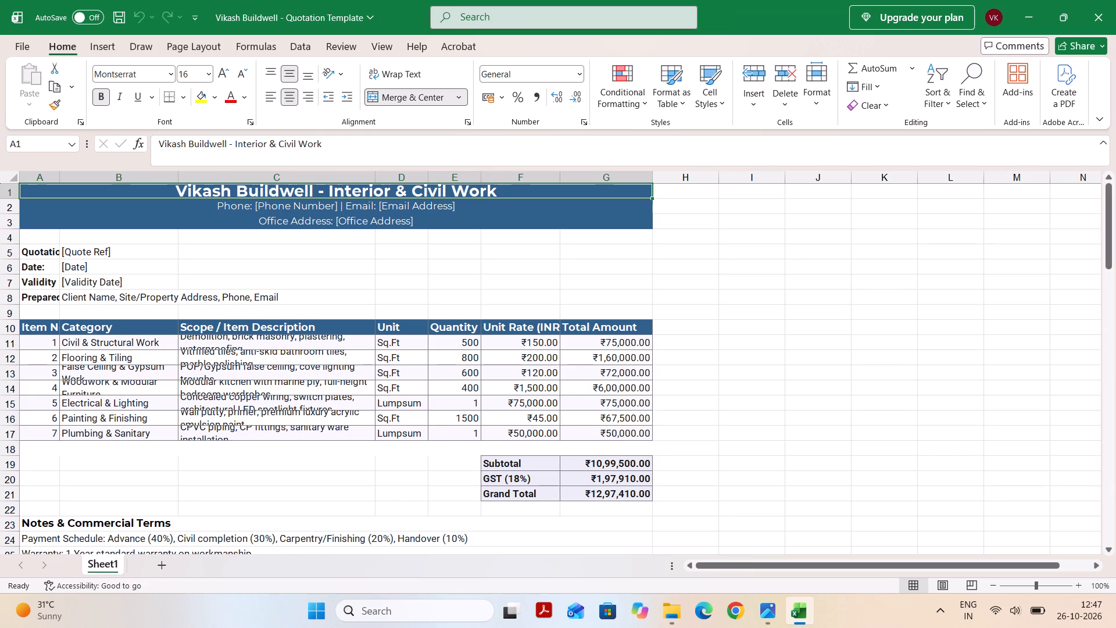
key(ctrl+a)
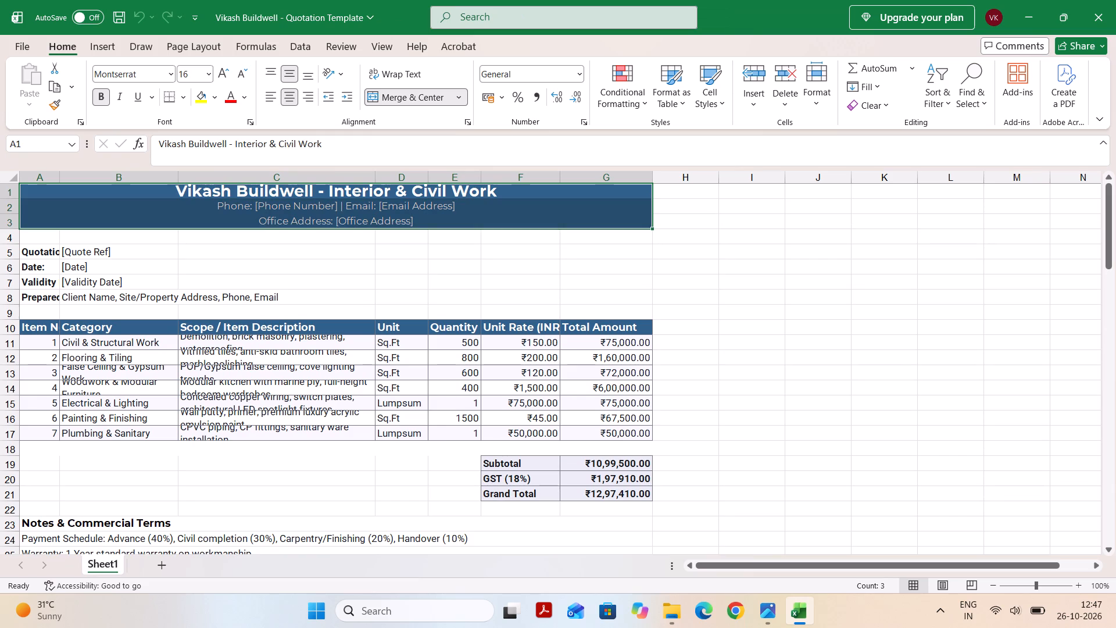
click(142, 305)
drag(53, 195, 141, 499)
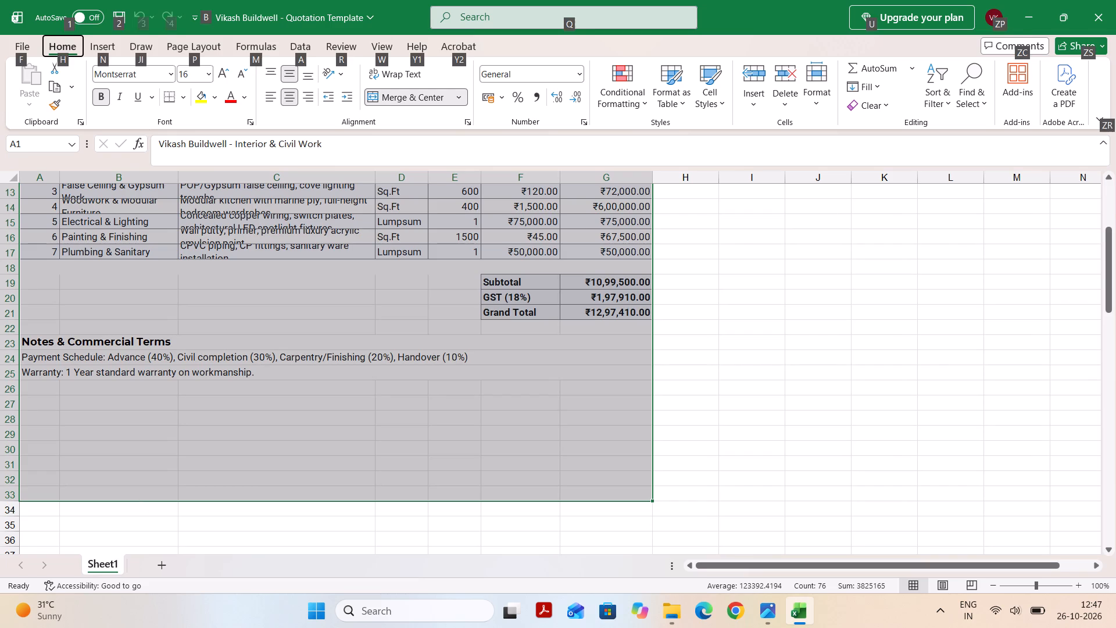
text(hoi)
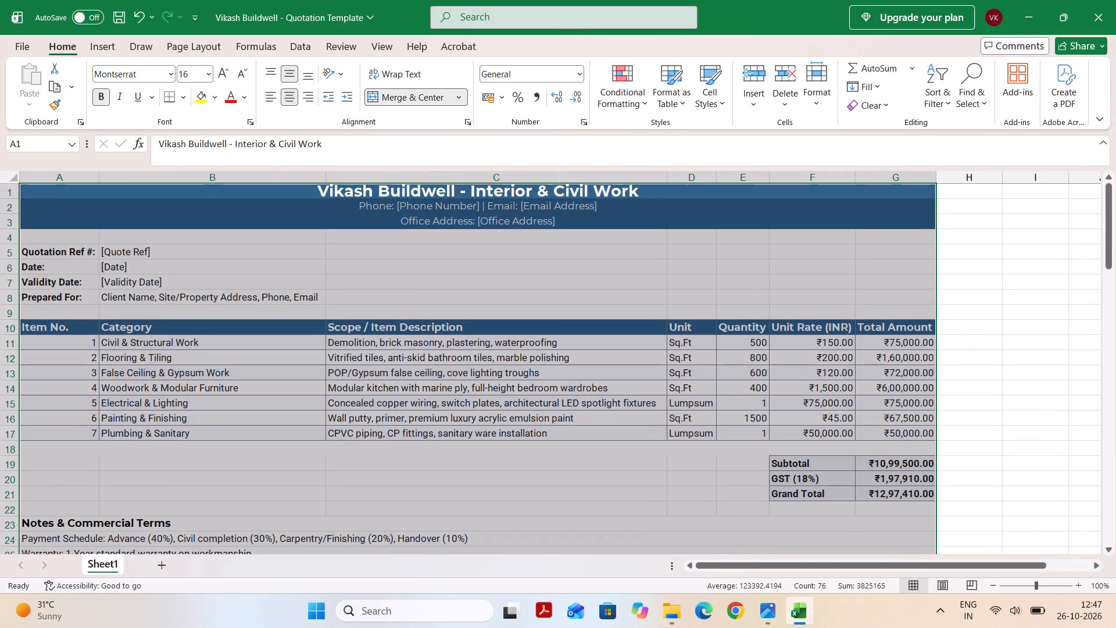
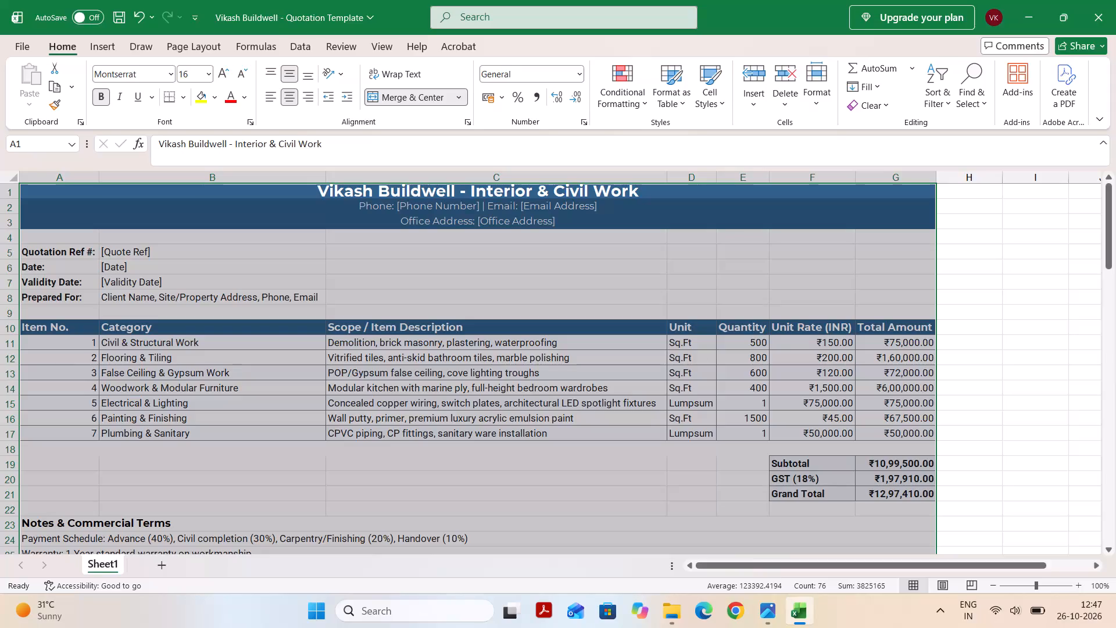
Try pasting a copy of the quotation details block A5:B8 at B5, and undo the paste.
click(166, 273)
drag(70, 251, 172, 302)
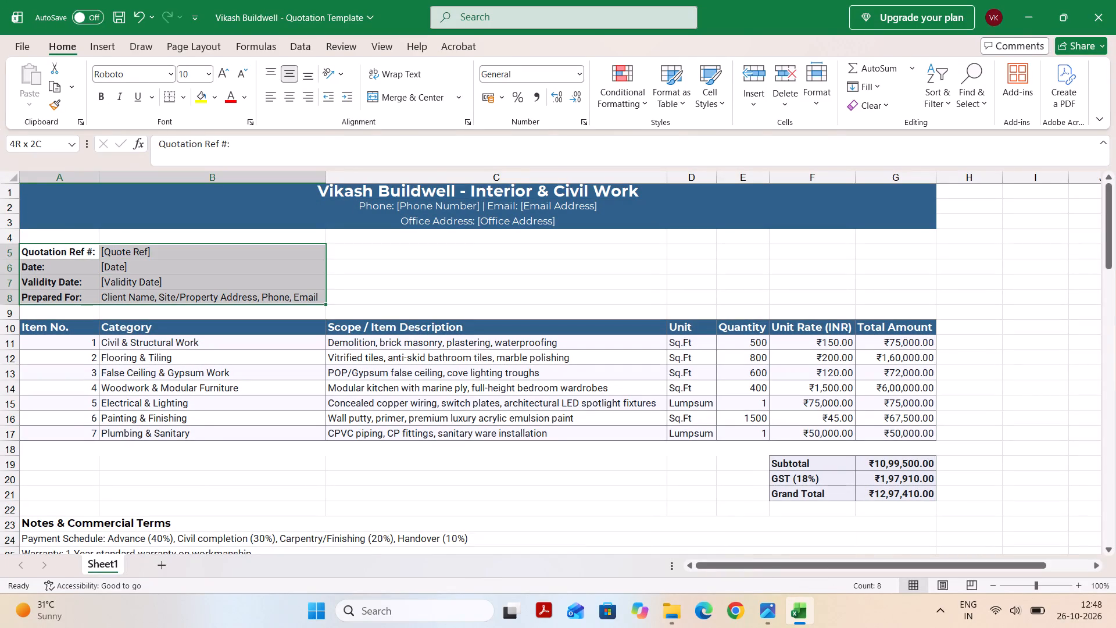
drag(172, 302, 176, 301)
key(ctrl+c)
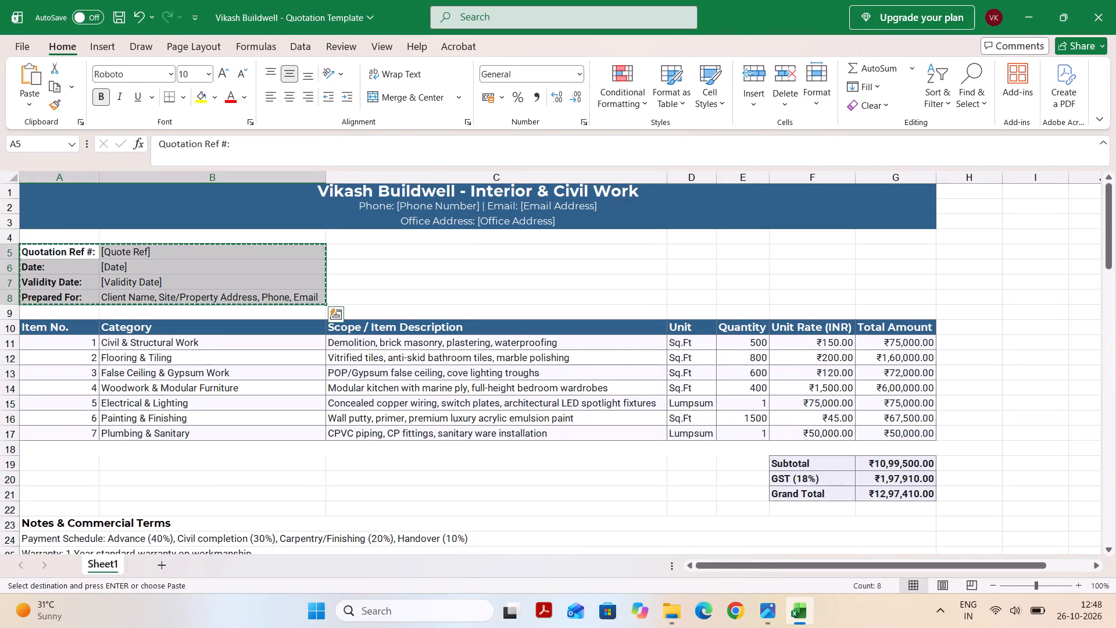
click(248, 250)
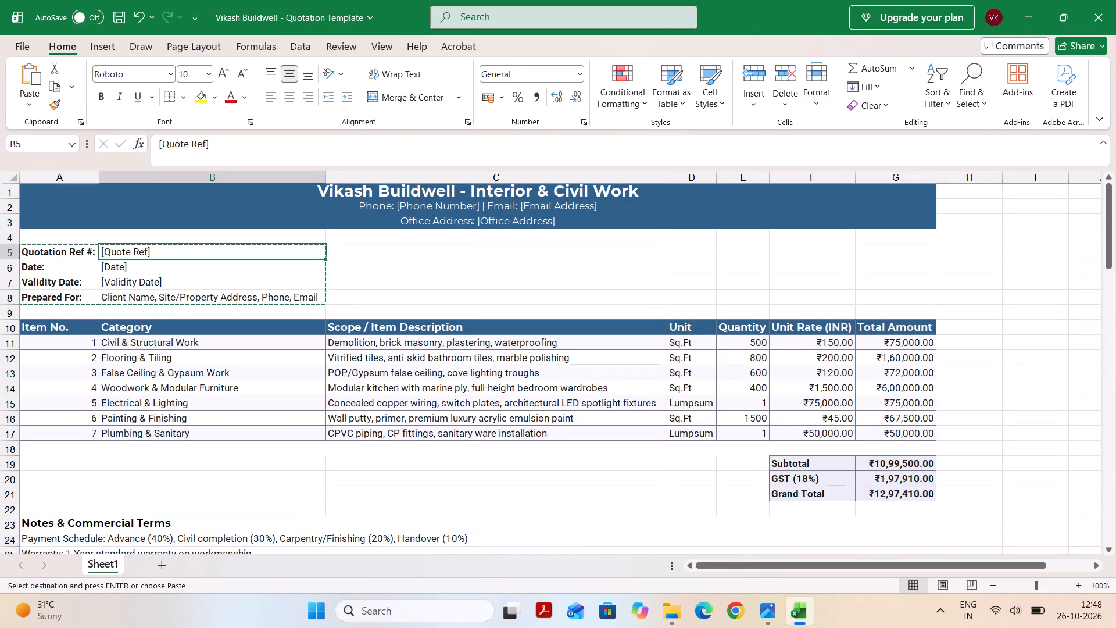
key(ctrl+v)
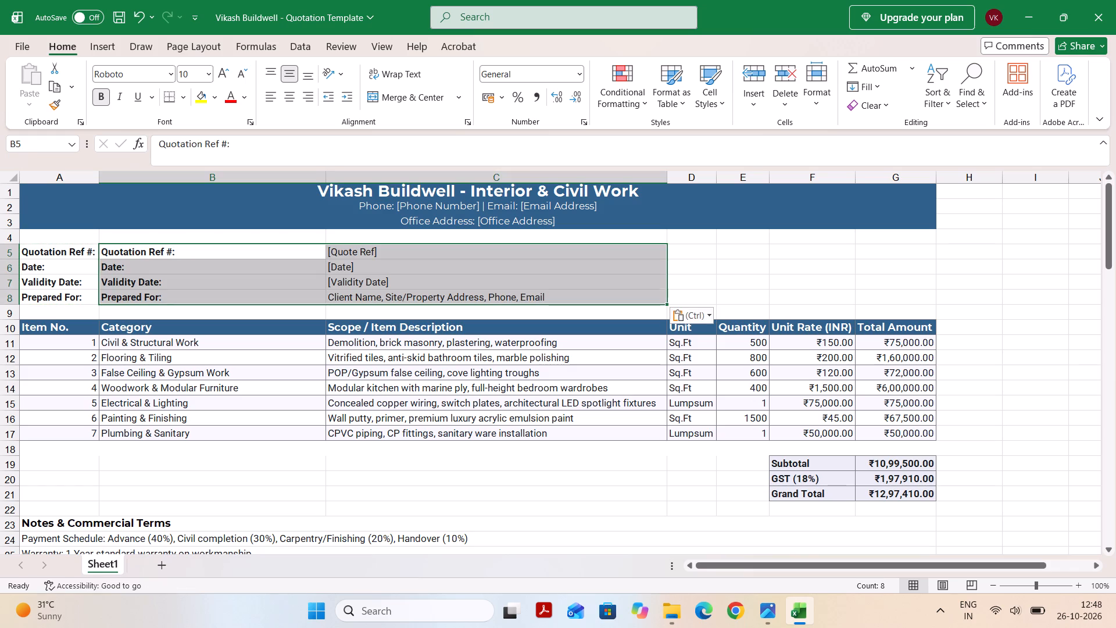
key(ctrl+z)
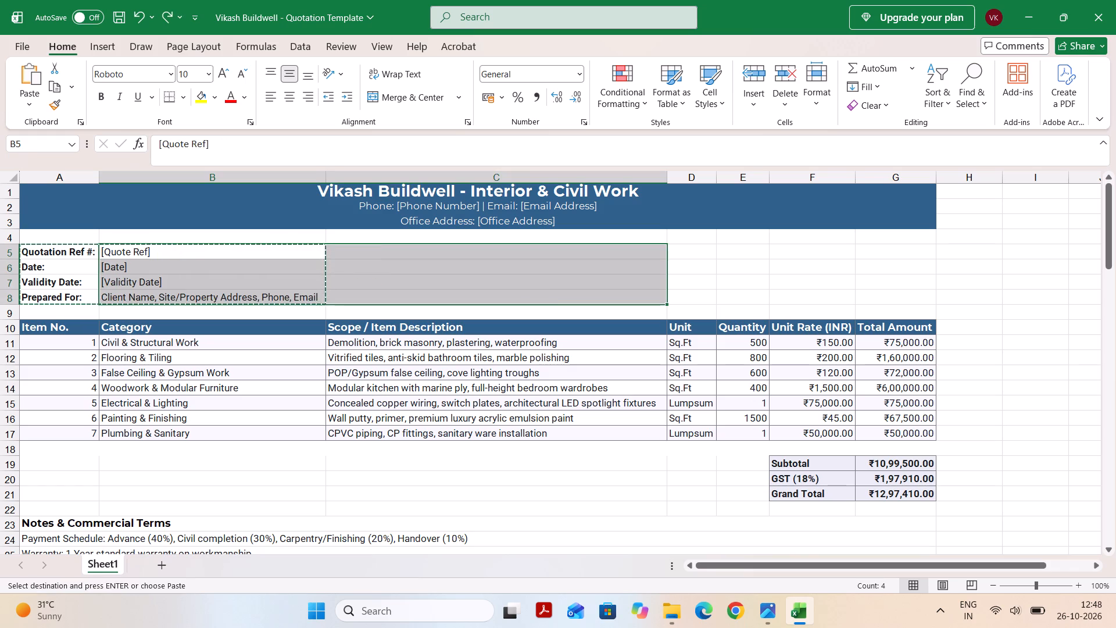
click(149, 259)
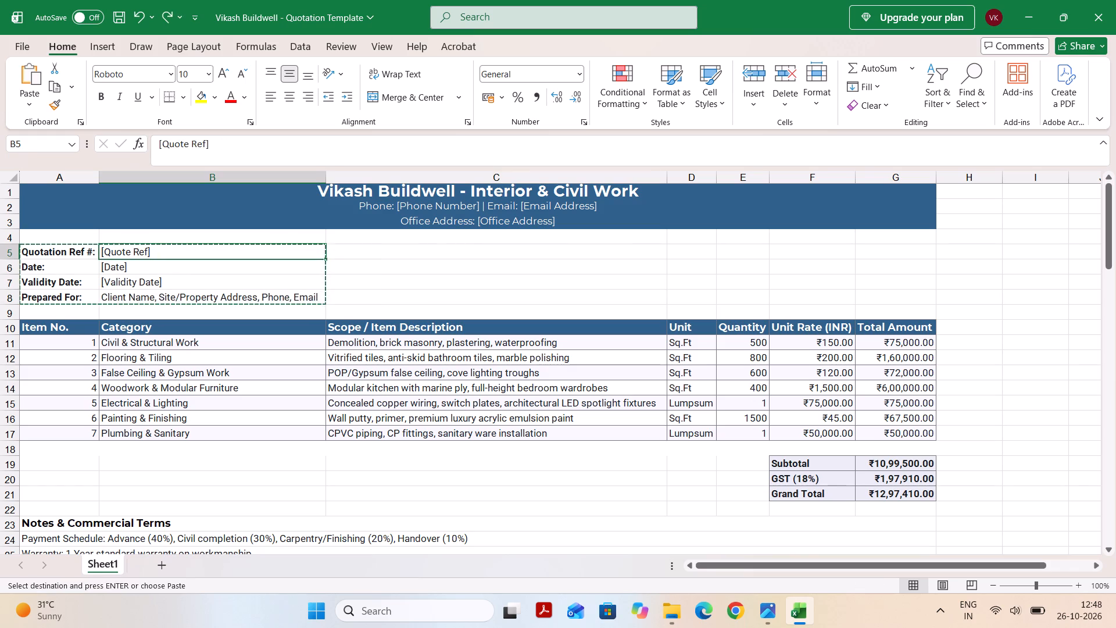
Move the quotation details block from A5:B8 one column over, so it starts at cell B5.
drag(60, 250, 271, 298)
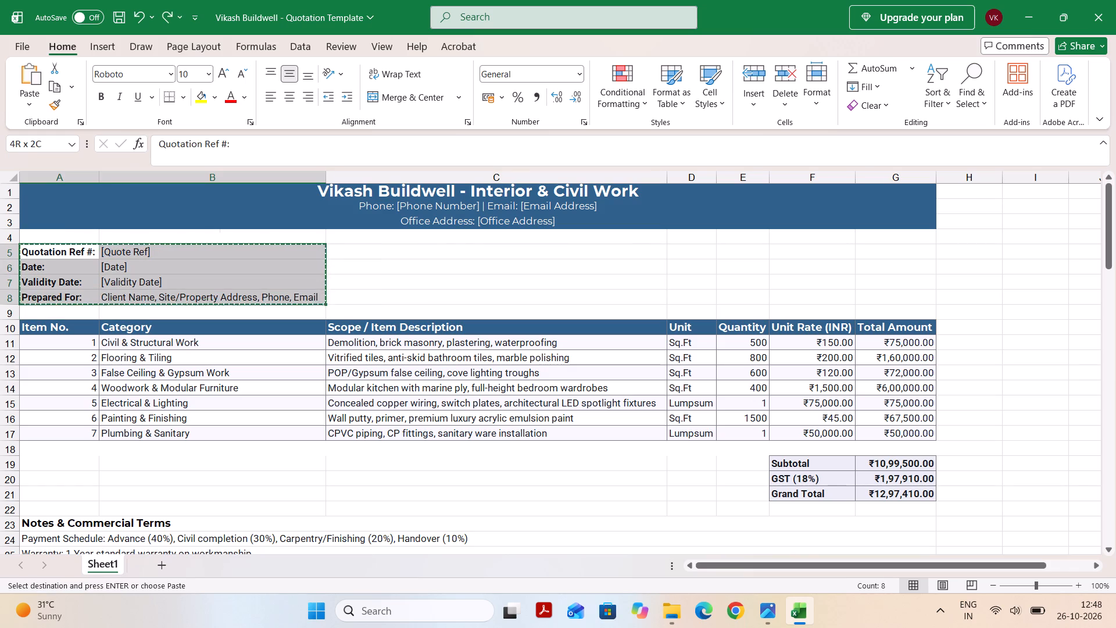
drag(271, 298, 270, 297)
key(ctrl+c)
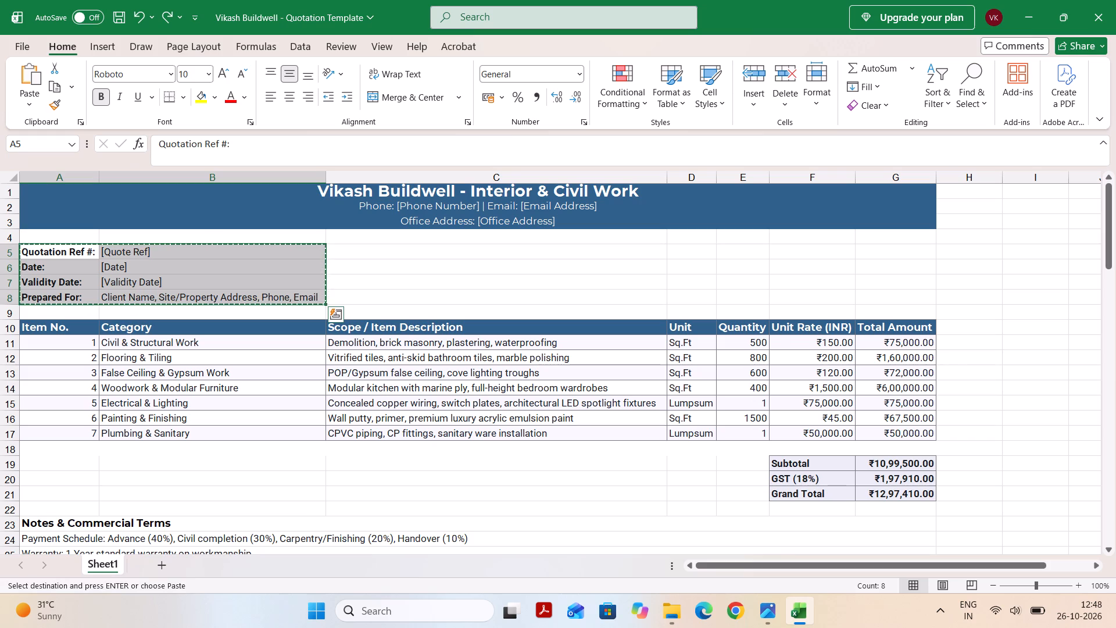
key(ctrl+x)
key(ctrl+x)
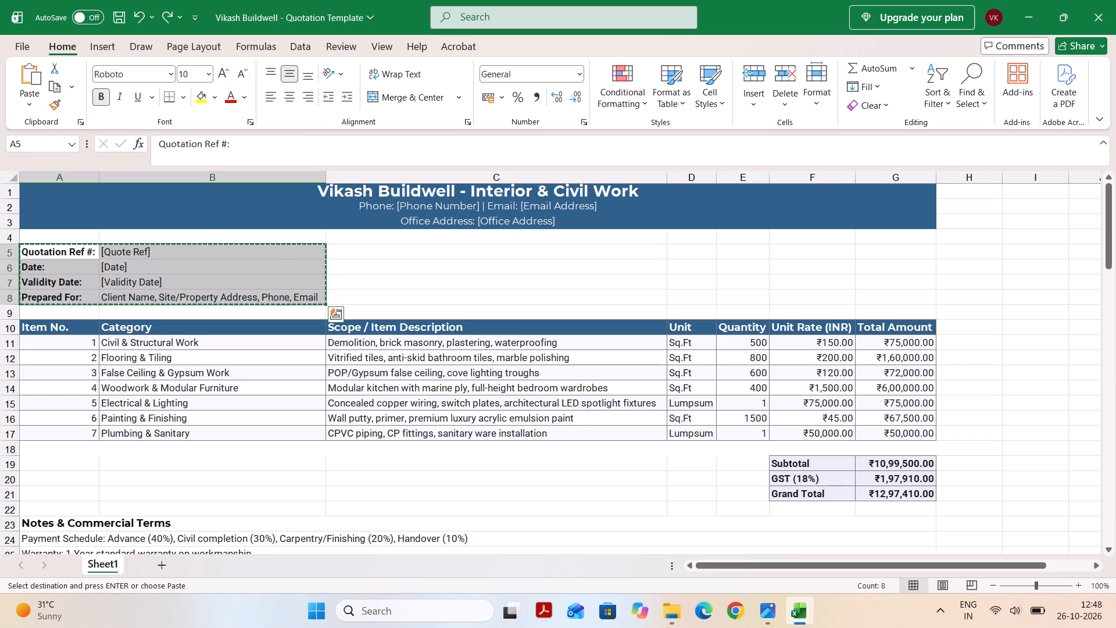
click(289, 255)
key(ctrl+v)
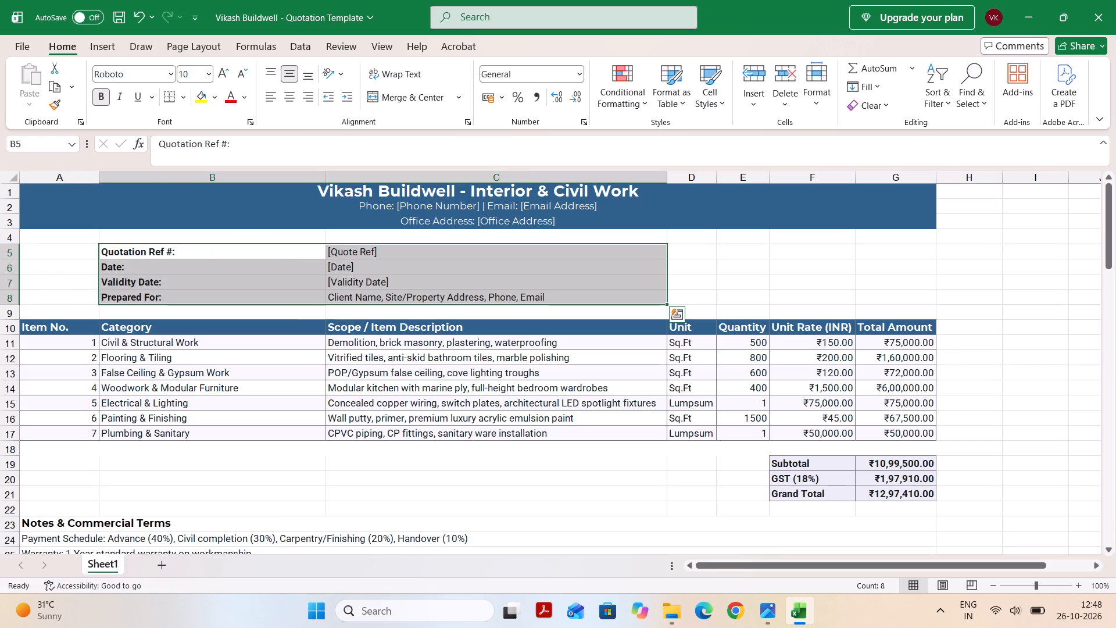
click(290, 262)
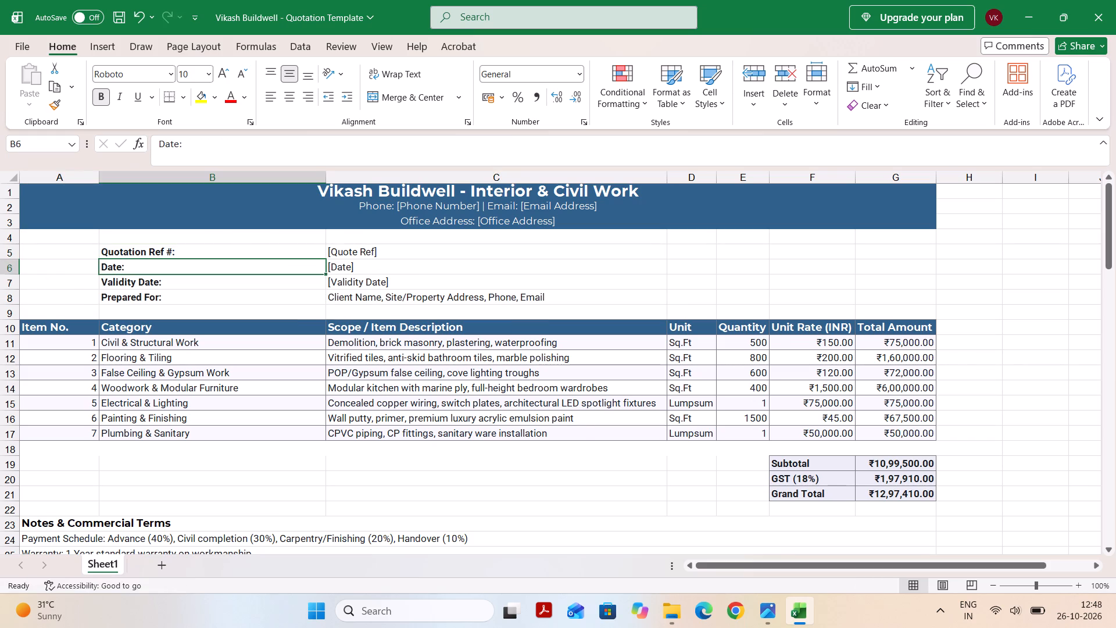
AutoFit the widths of the Category column B and the Item No. column A.
double_click(325, 178)
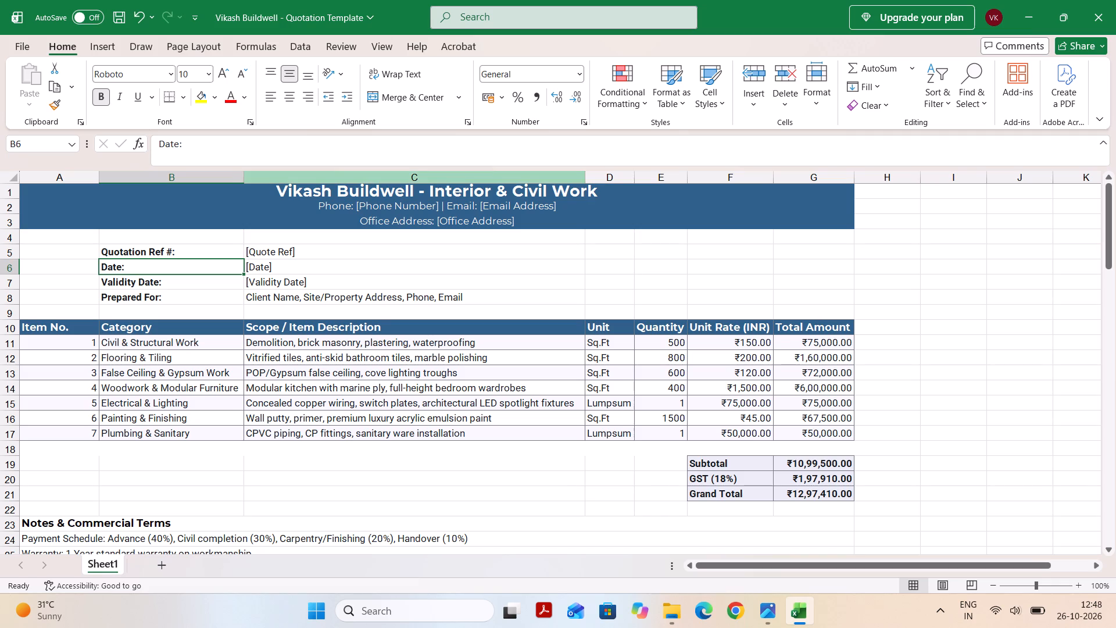
double_click(99, 174)
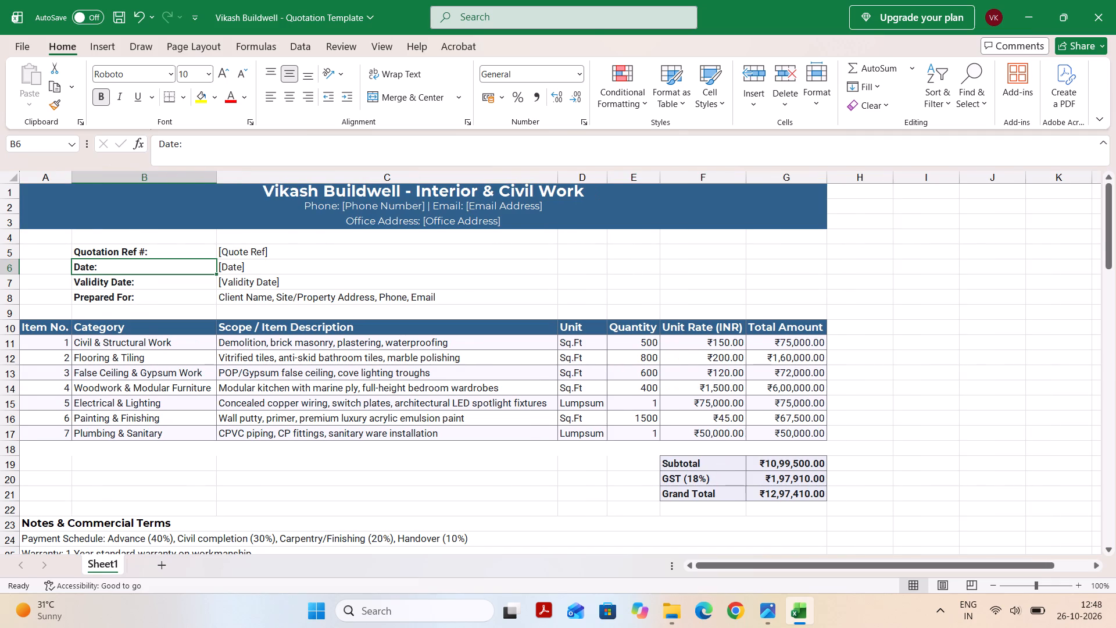
Narrow the Scope / Item Description column C to about the length of the Prepared For text in C8.
scroll(361, 363, down, 1)
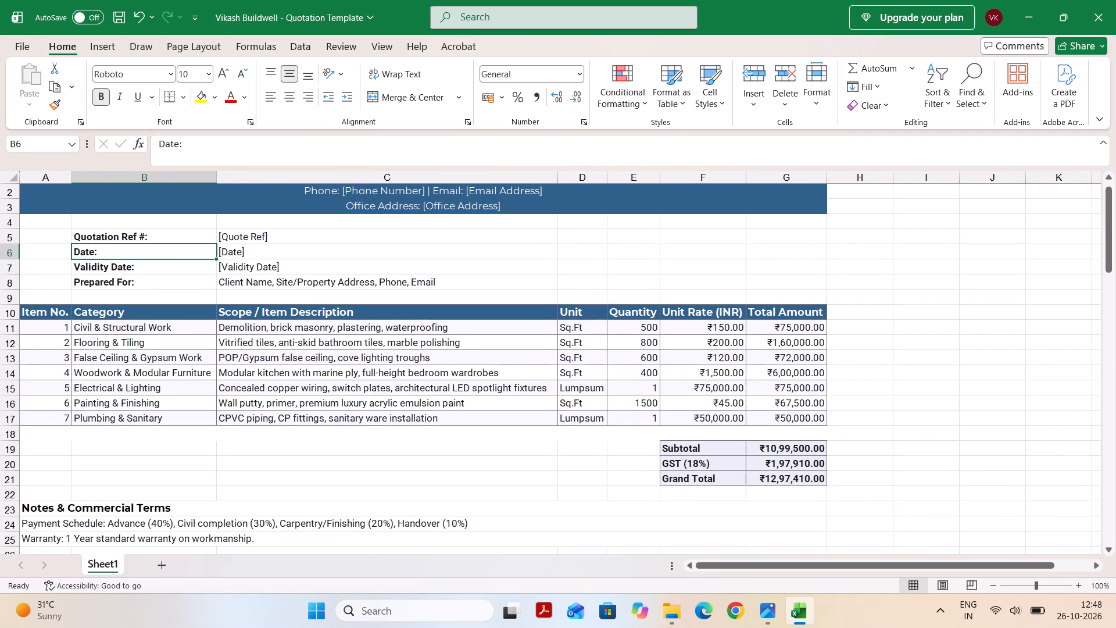
scroll(553, 398, up, 1)
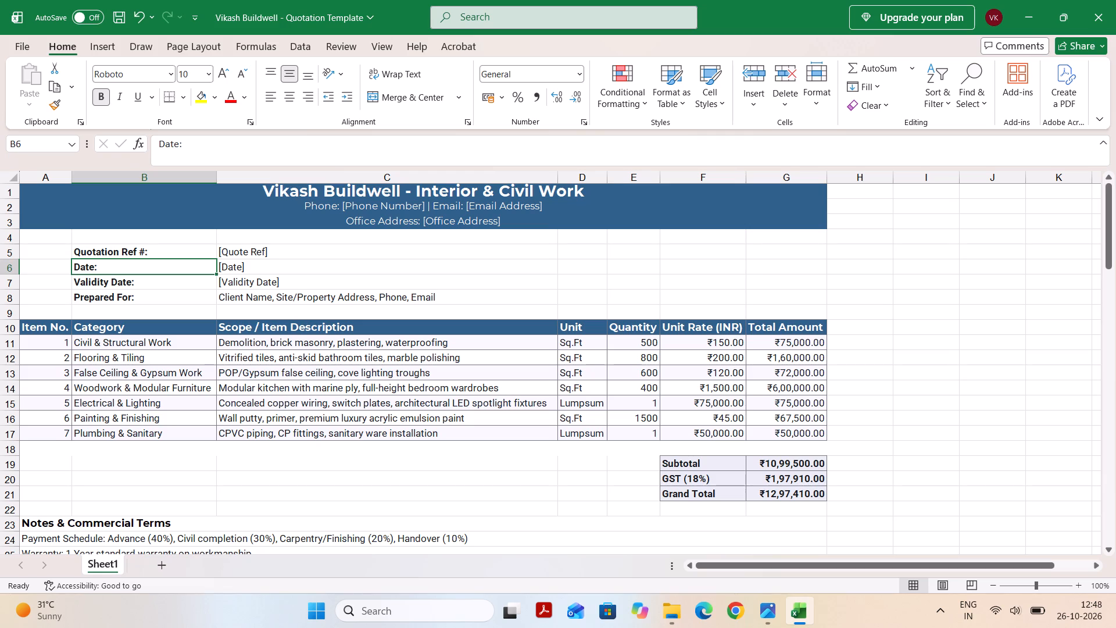
drag(558, 177, 446, 193)
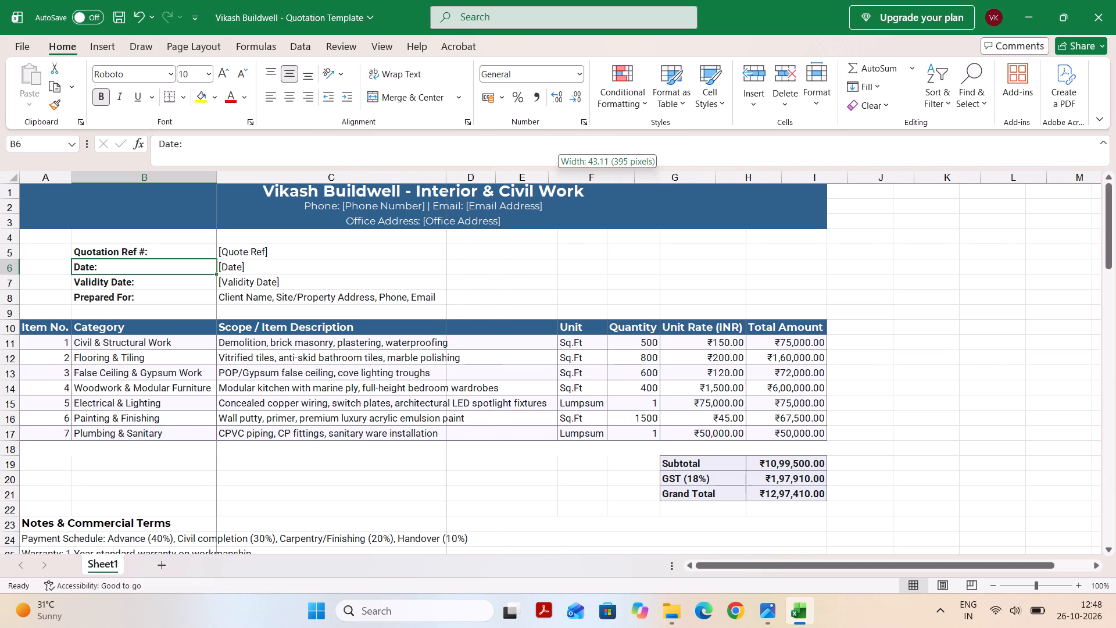
drag(446, 193, 470, 190)
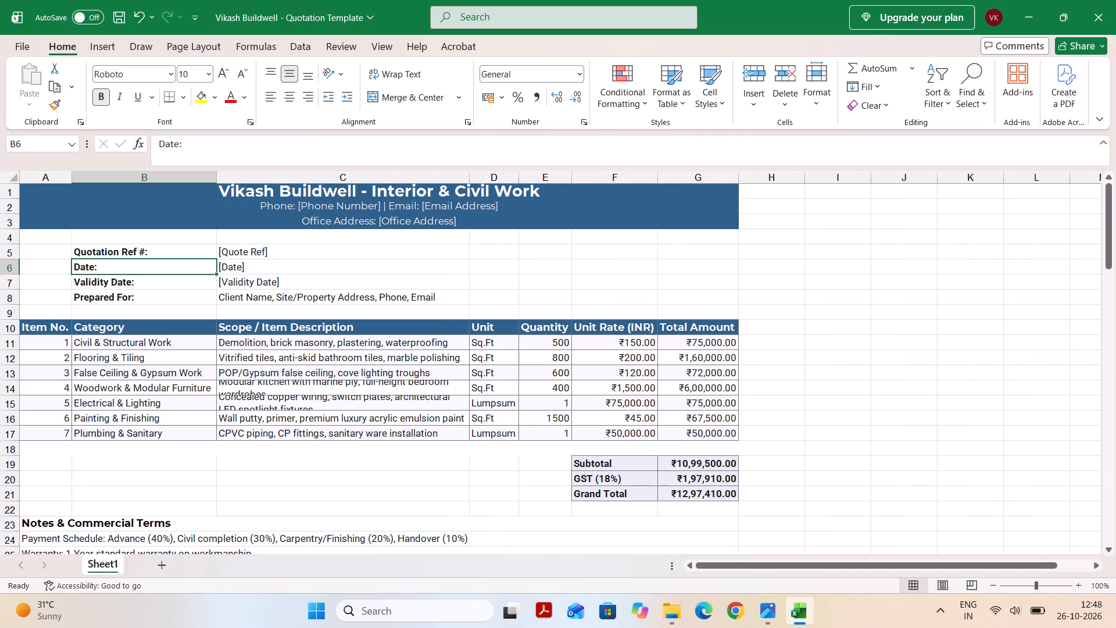
drag(467, 177, 437, 181)
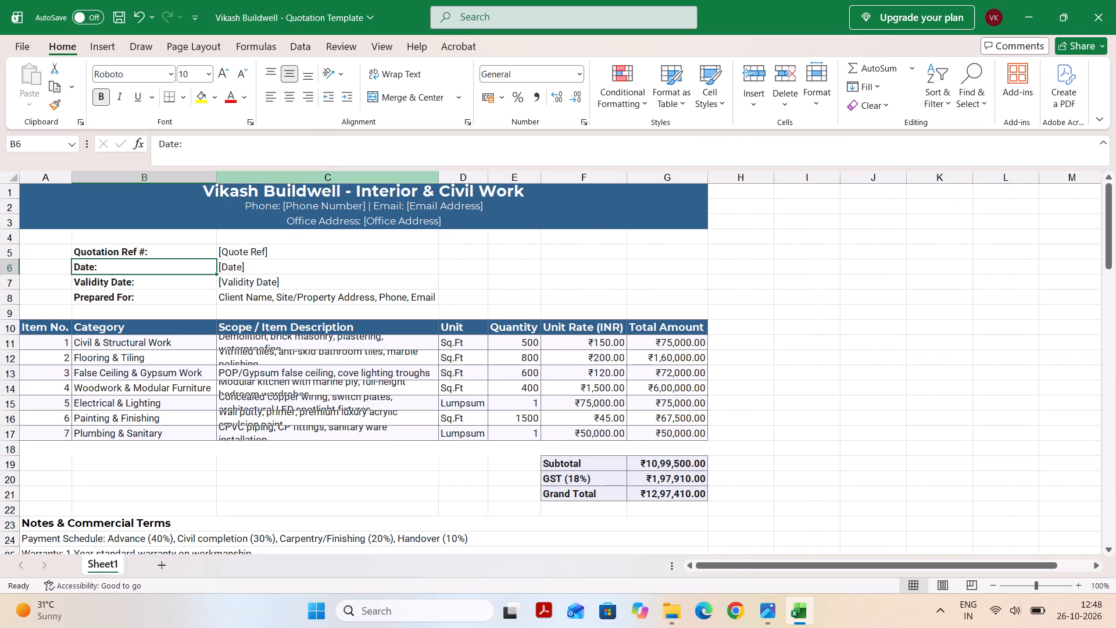
Apply Wrap Text to the whole Scope / Item Description column C.
click(337, 177)
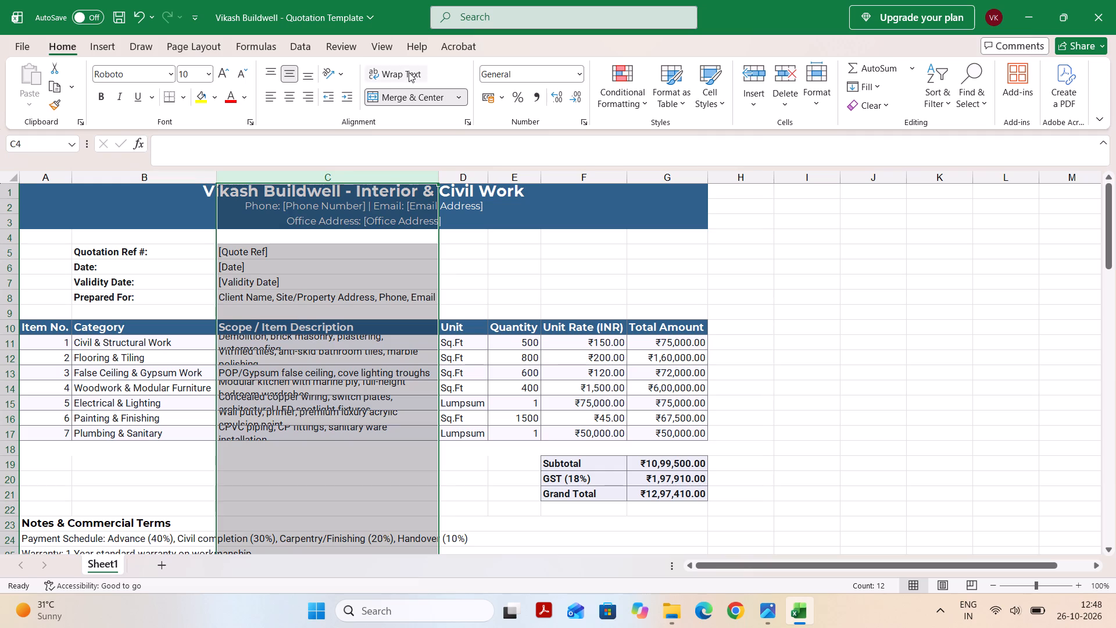
click(409, 72)
AutoFit the heights of item rows 11 to 17 to fit their wrapped scope descriptions.
double_click(8, 348)
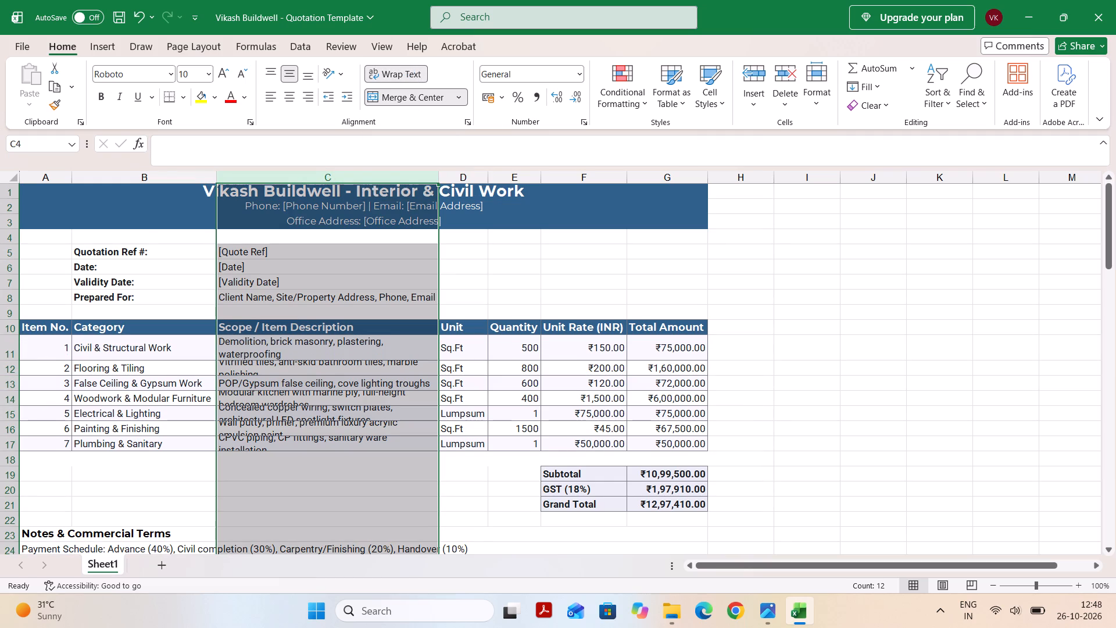
double_click(12, 374)
double_click(11, 386)
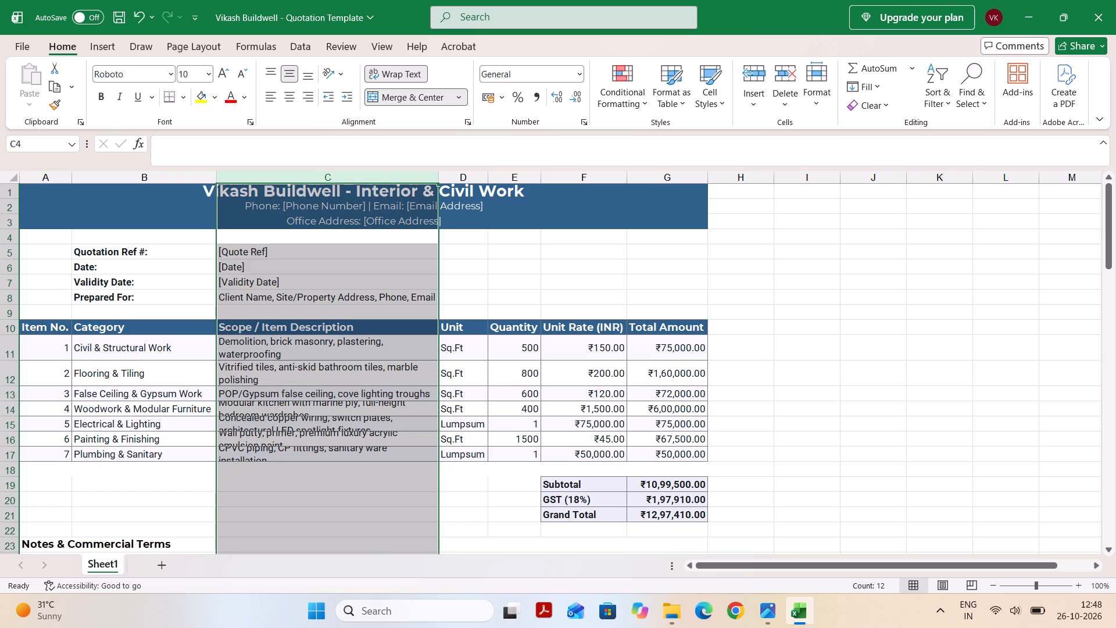
double_click(11, 402)
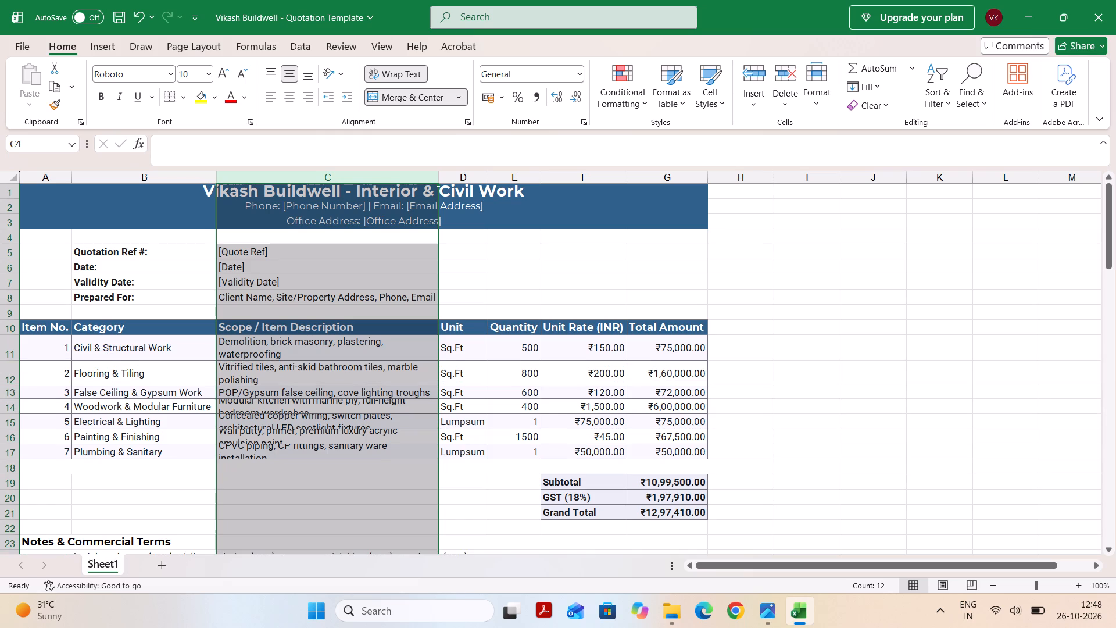
triple_click(12, 413)
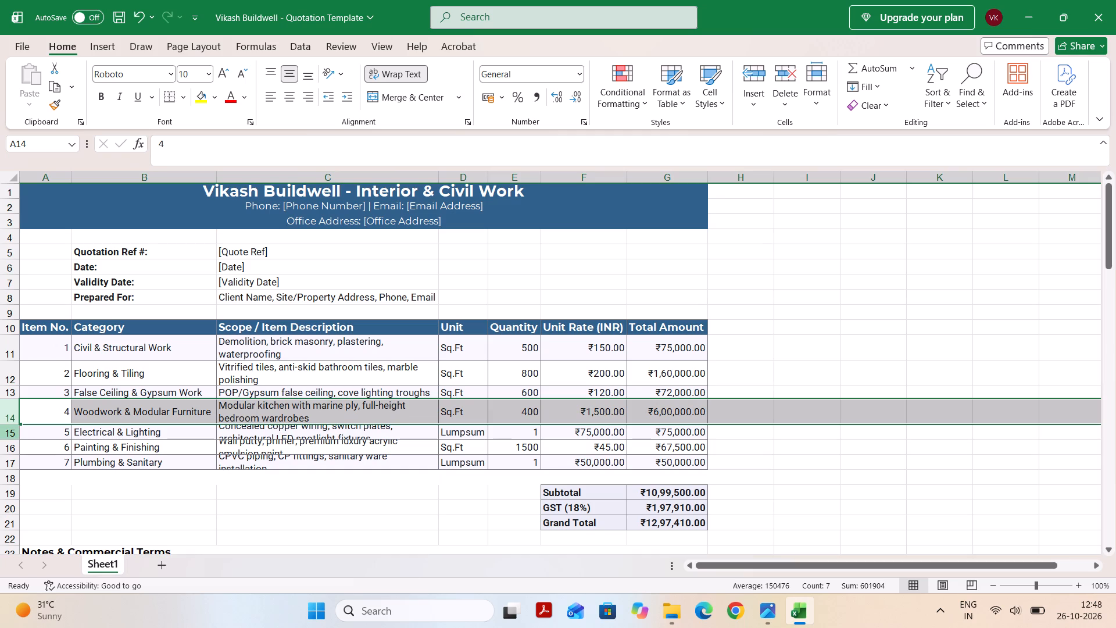
double_click(8, 439)
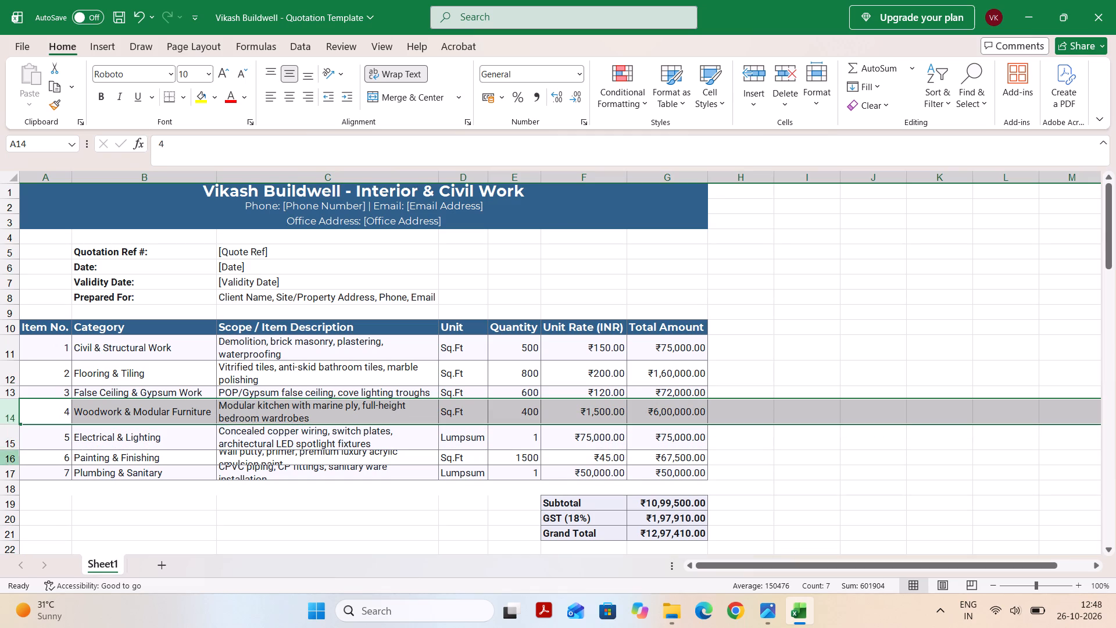
double_click(10, 449)
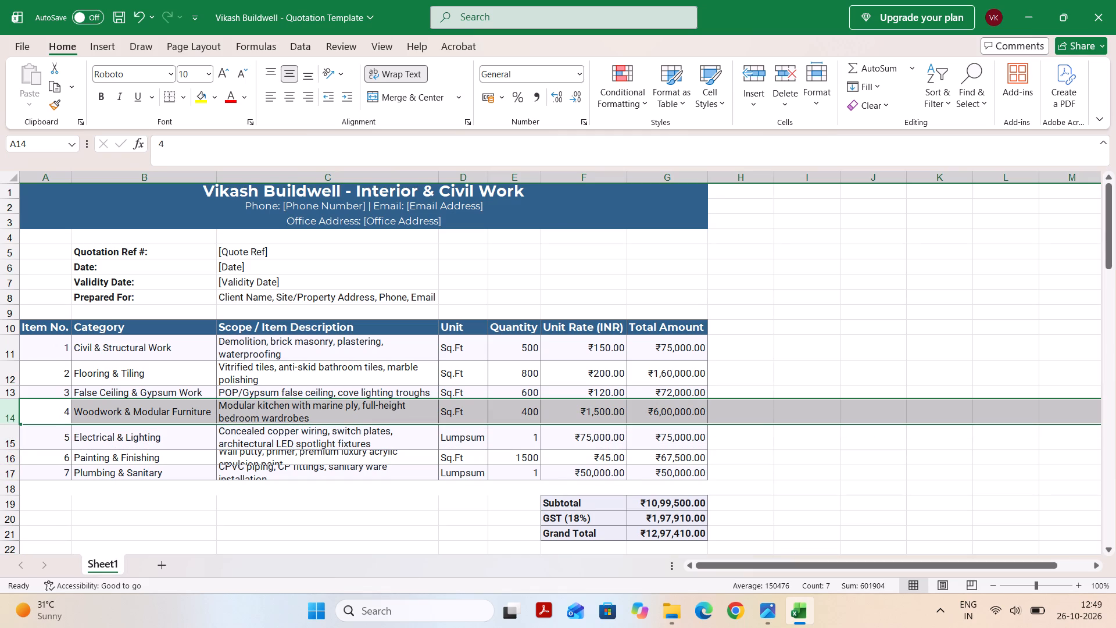
double_click(10, 465)
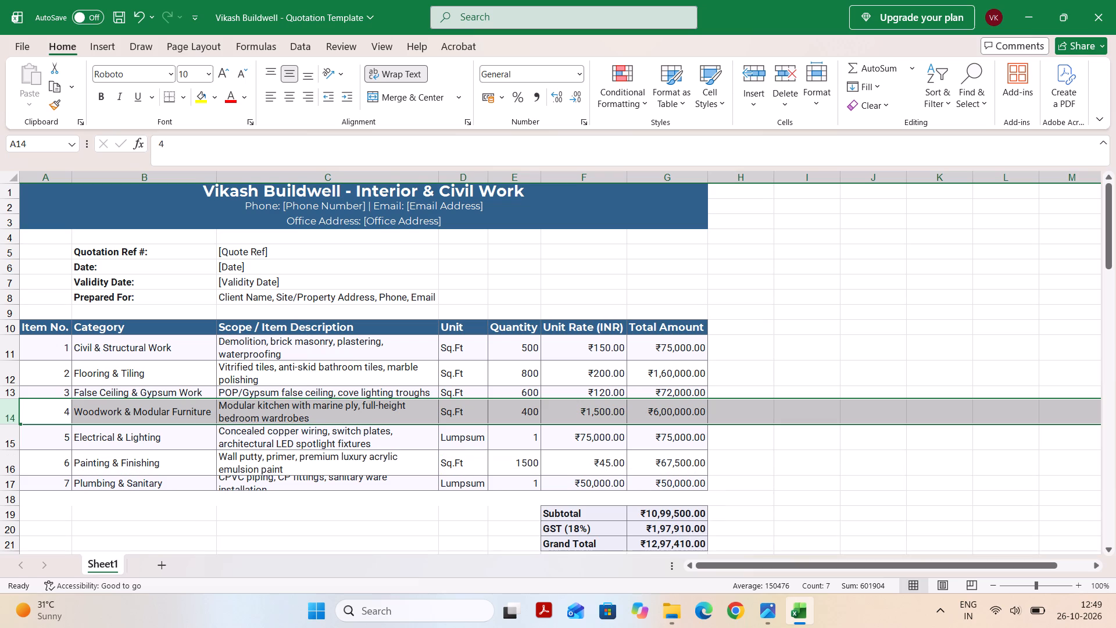
double_click(9, 491)
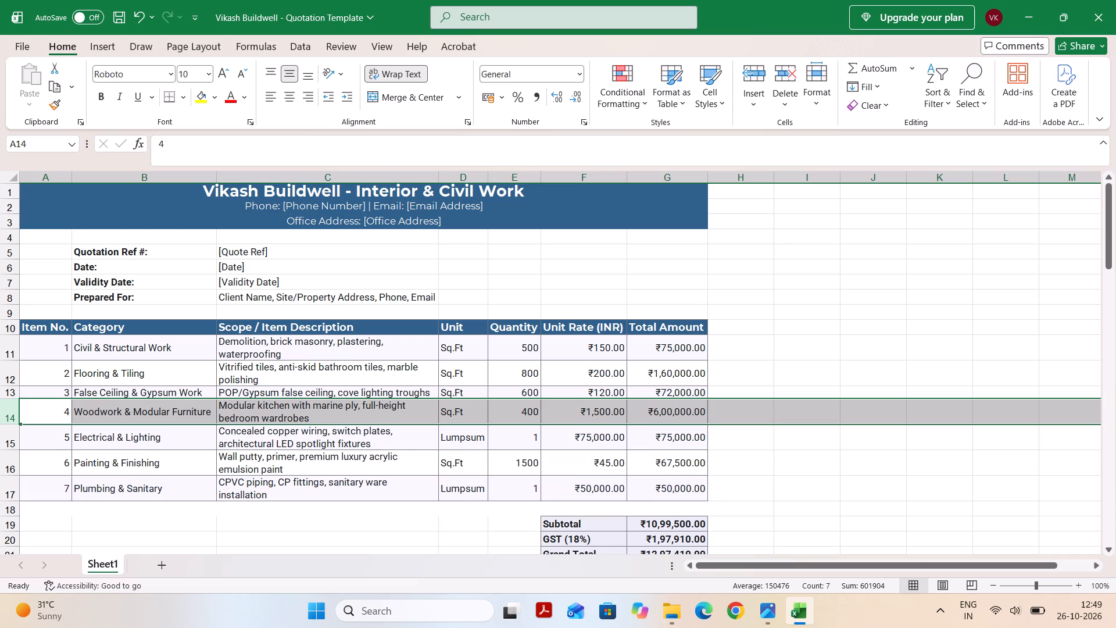
click(55, 474)
scroll(55, 474, up, 1)
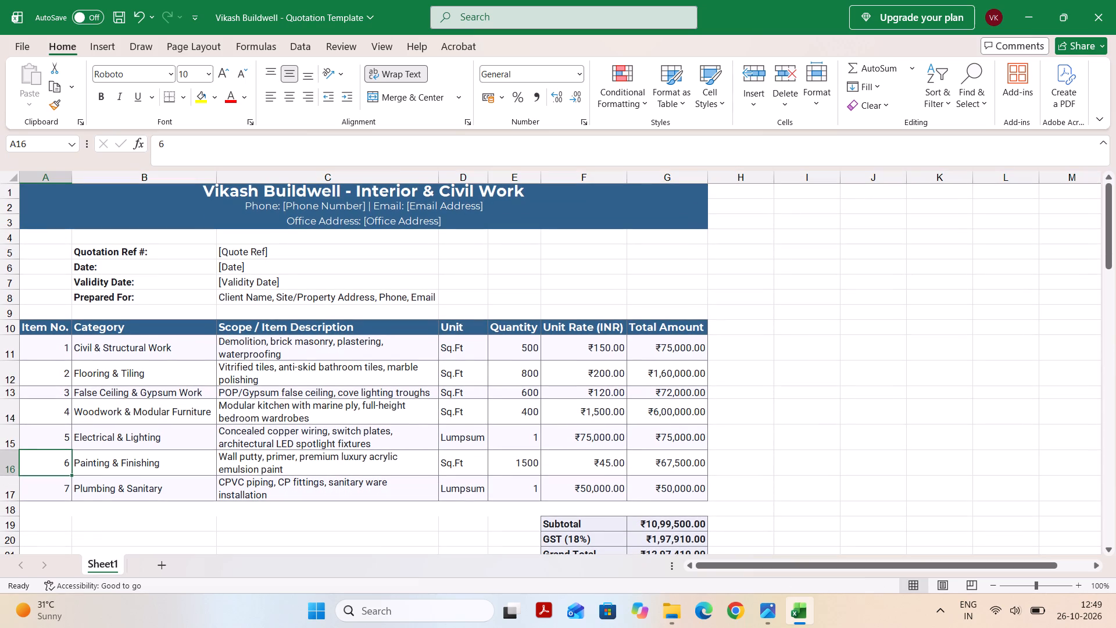
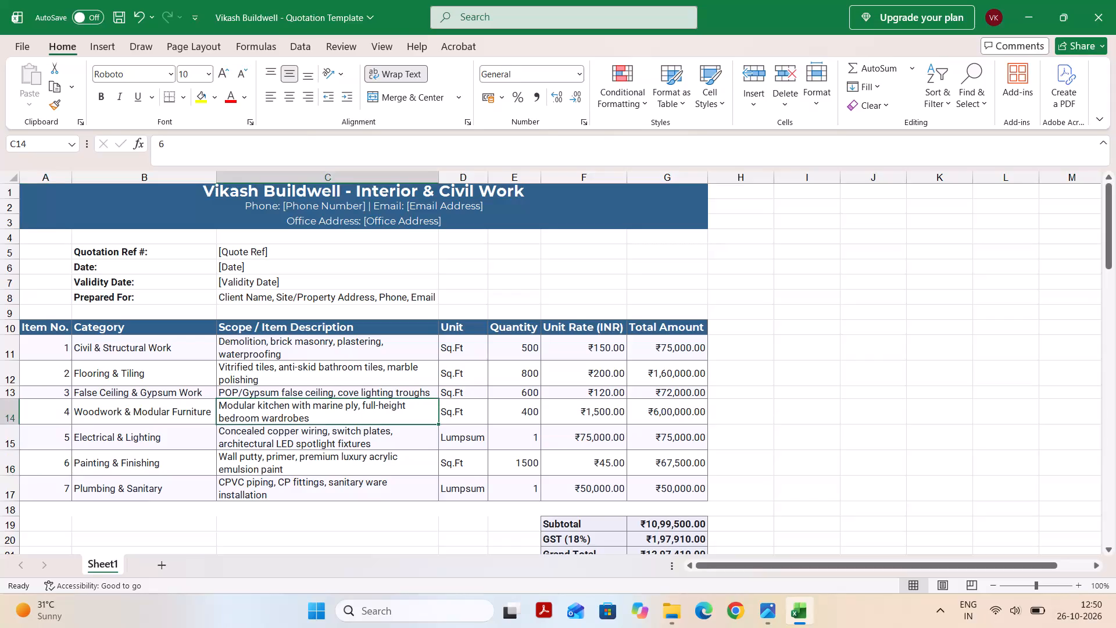
Review the quotation layout from the header through the item table, totals and commercial terms.
scroll(255, 387, up, 1)
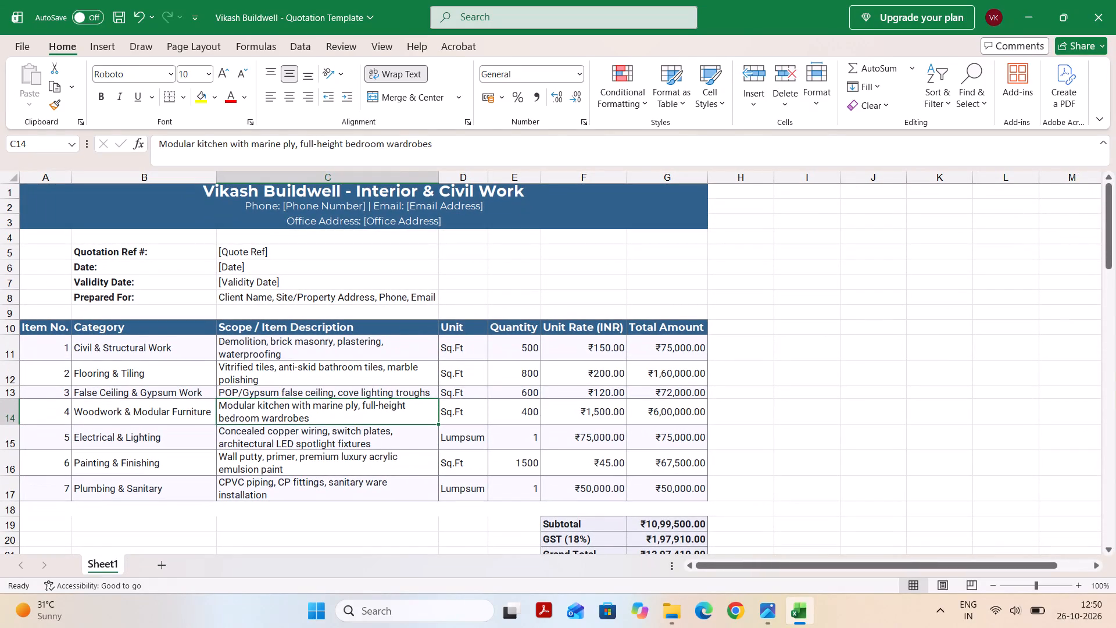
click(151, 397)
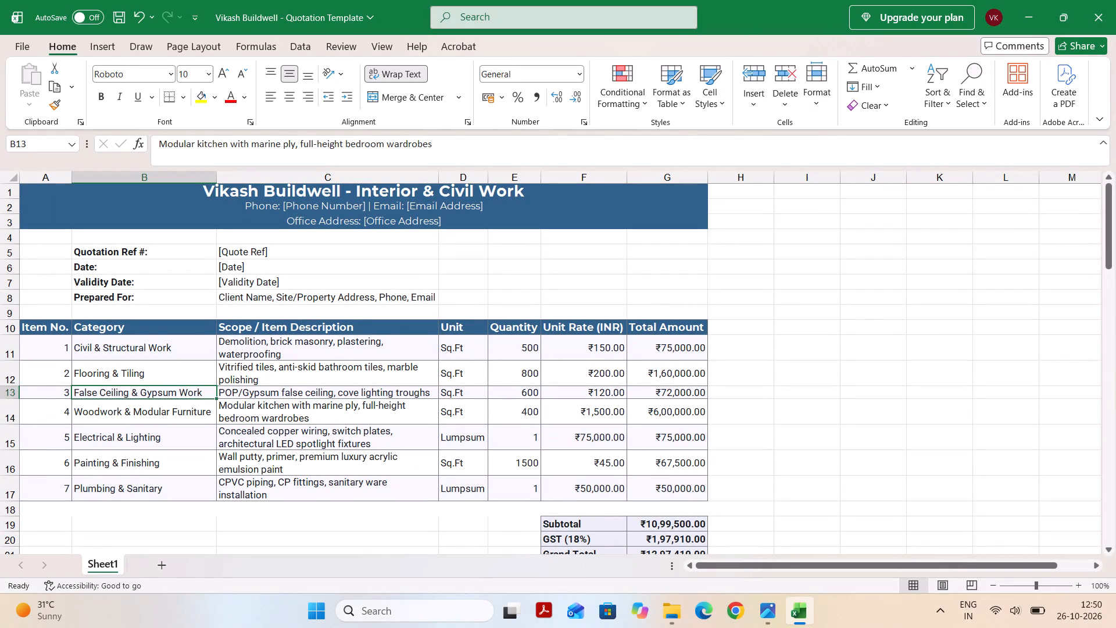
click(552, 370)
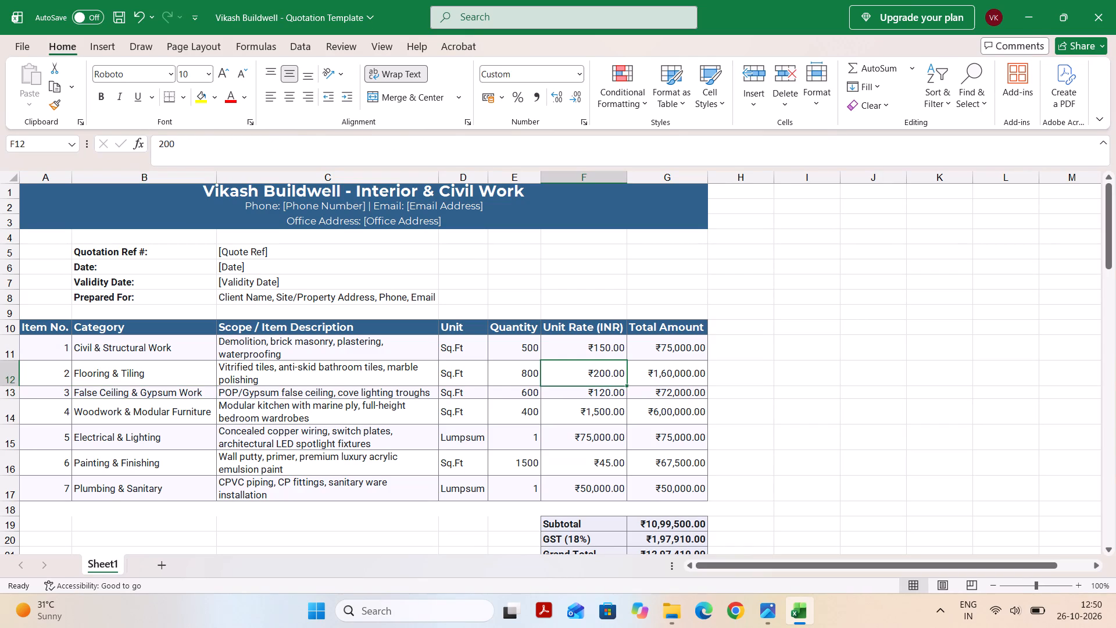
scroll(605, 392, down, 1)
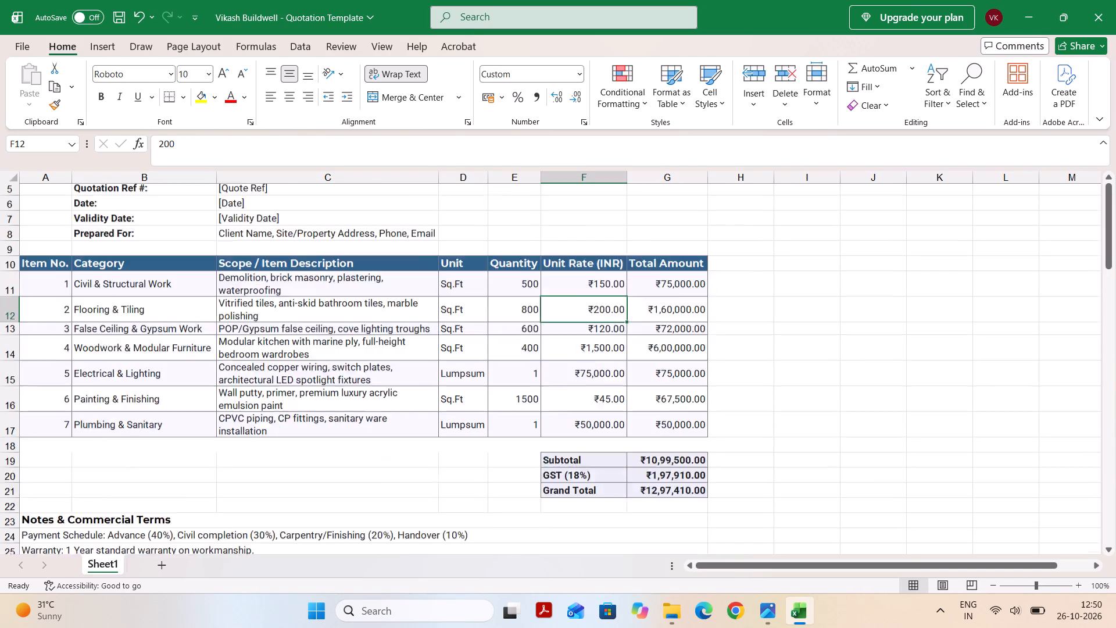
scroll(605, 392, down, 2)
scroll(605, 392, up, 1)
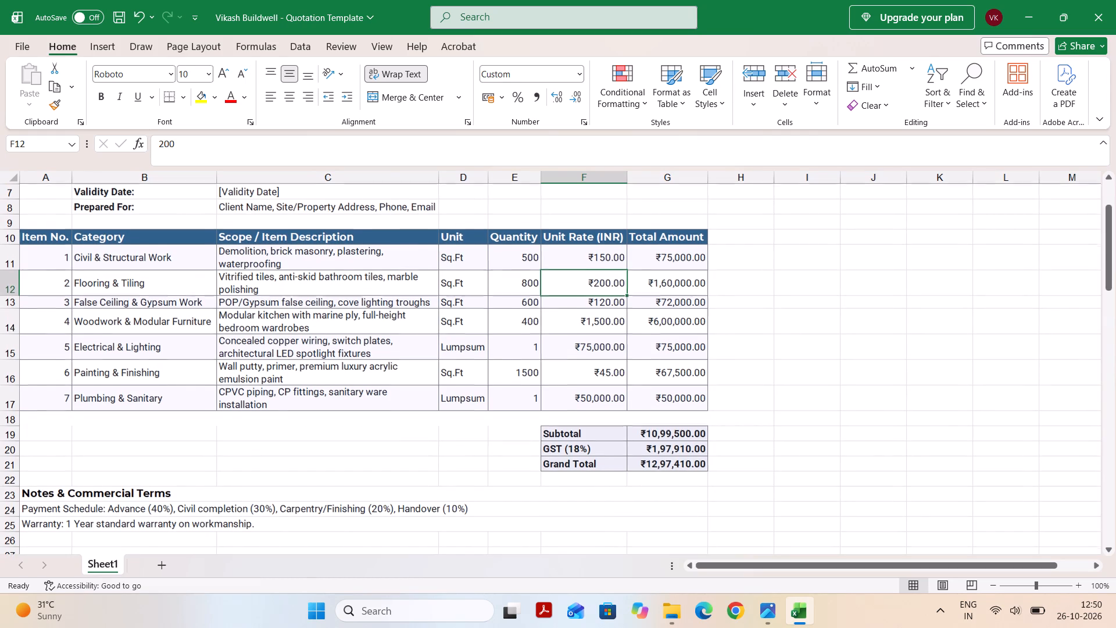
scroll(627, 349, up, 1)
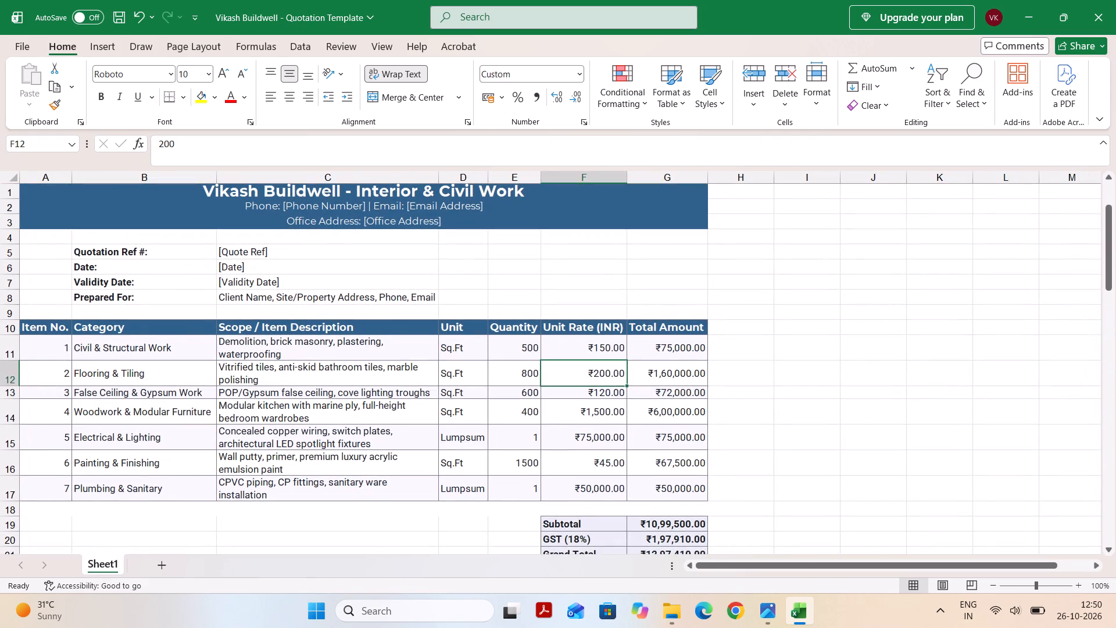
scroll(627, 349, up, 1)
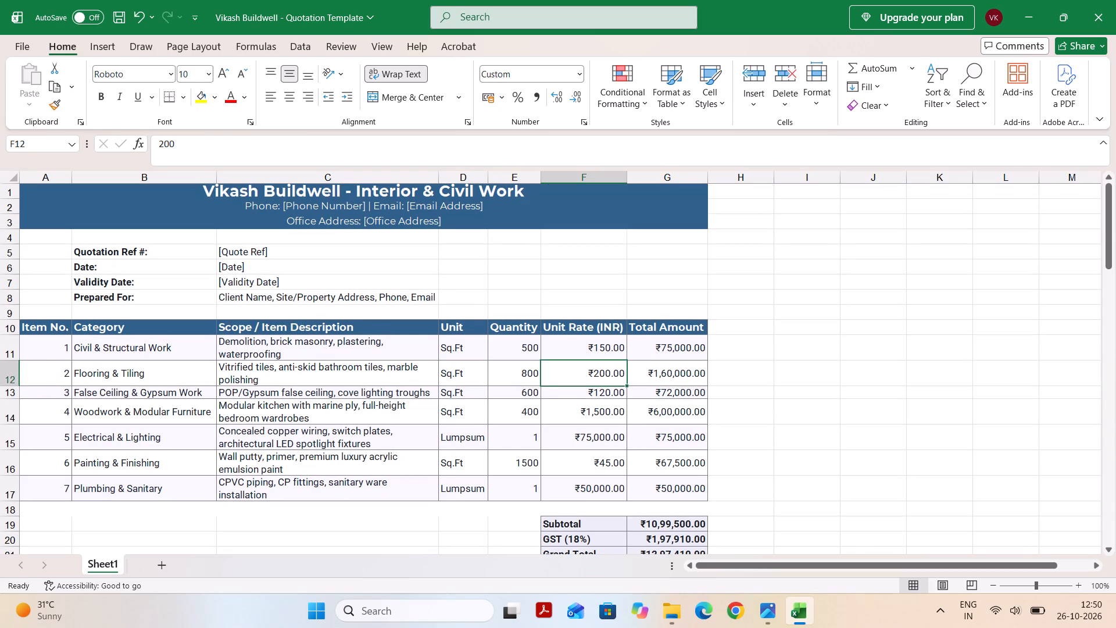
Delete the [Phone Number] placeholder, including its brackets, from the contact line in header cell A2.
click(331, 206)
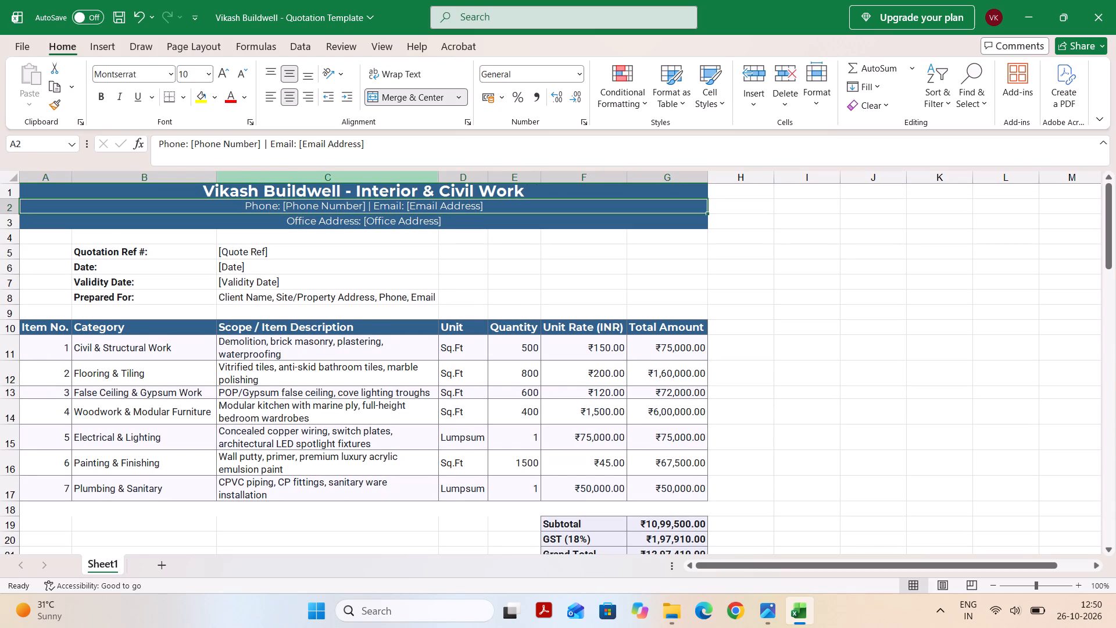
drag(259, 144, 189, 140)
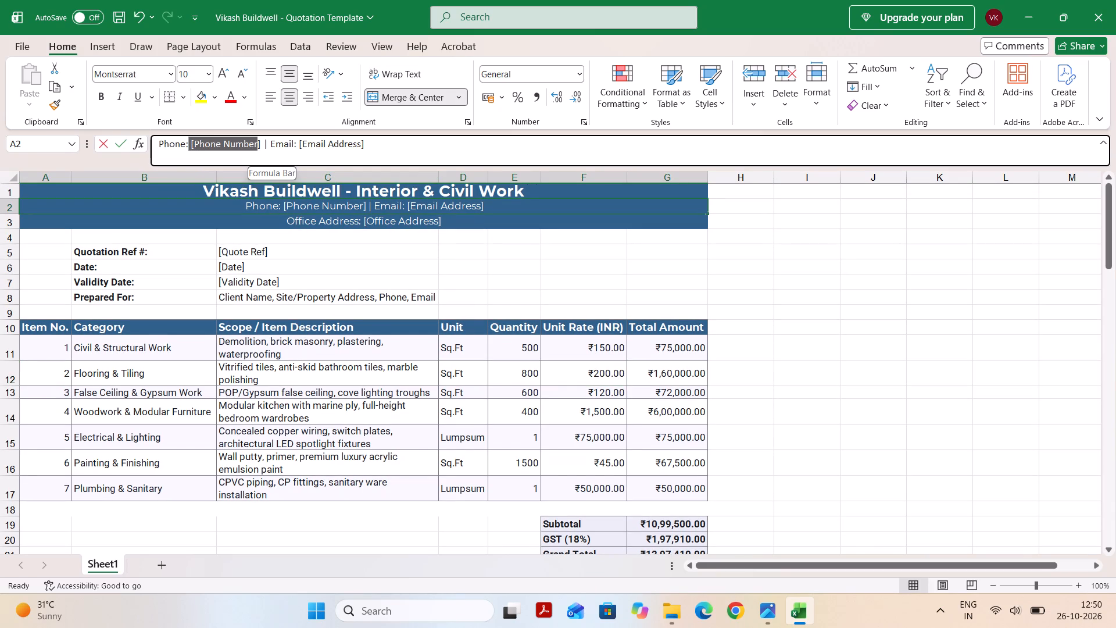
drag(189, 140, 192, 141)
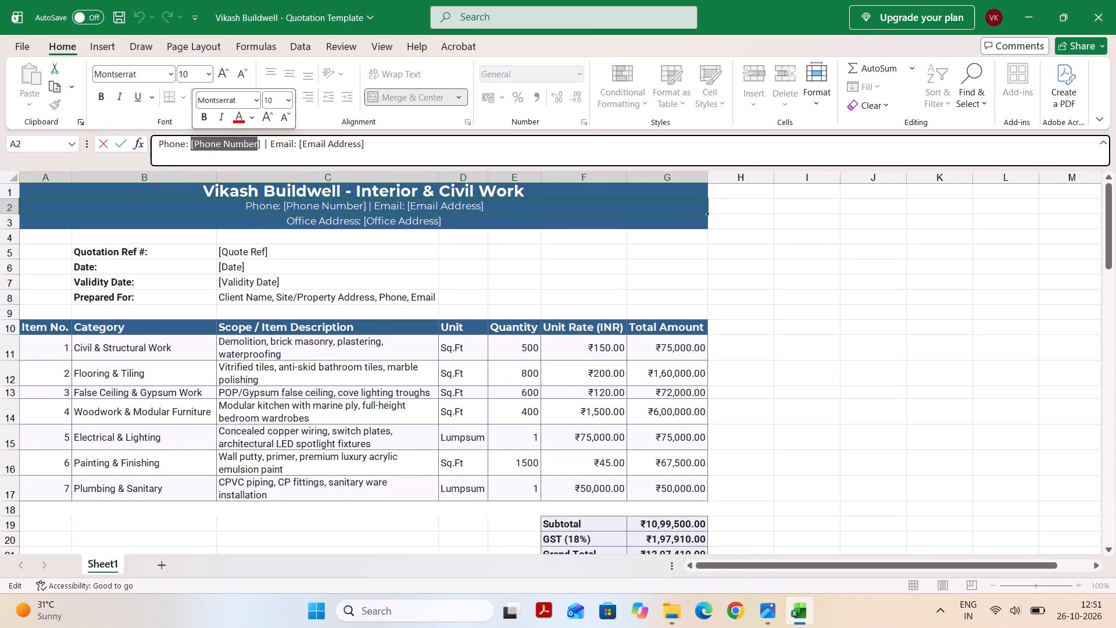
key(Delete)
key(Delete)
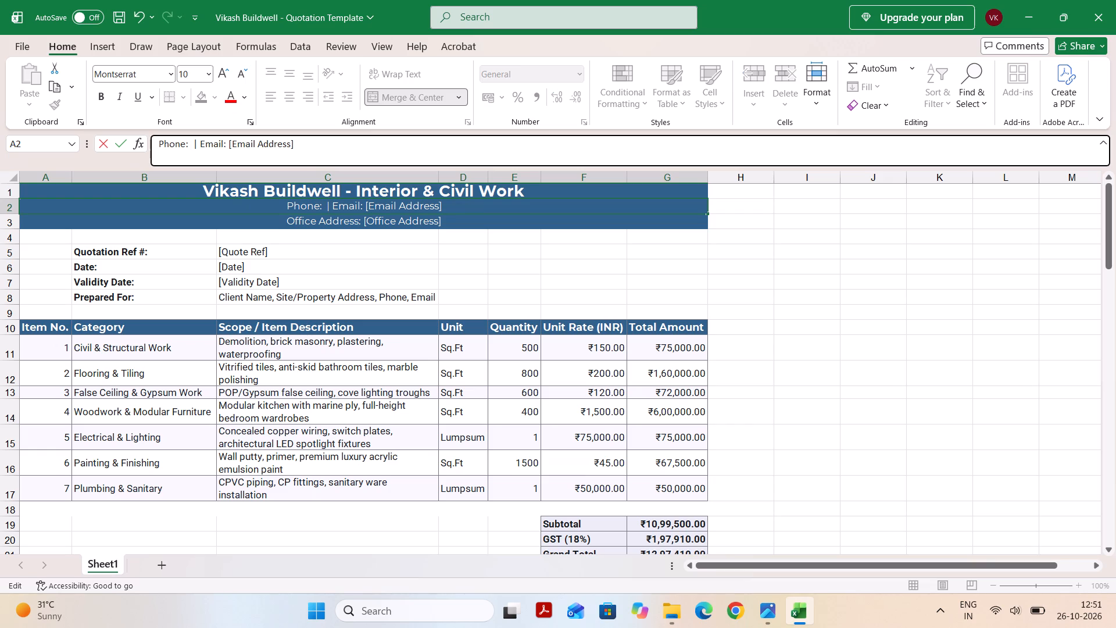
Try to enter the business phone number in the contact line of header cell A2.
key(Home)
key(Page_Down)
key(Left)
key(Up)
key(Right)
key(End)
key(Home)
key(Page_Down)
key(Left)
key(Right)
Enter the business phone number directly after "Phone:" in header cell A2.
click(192, 148)
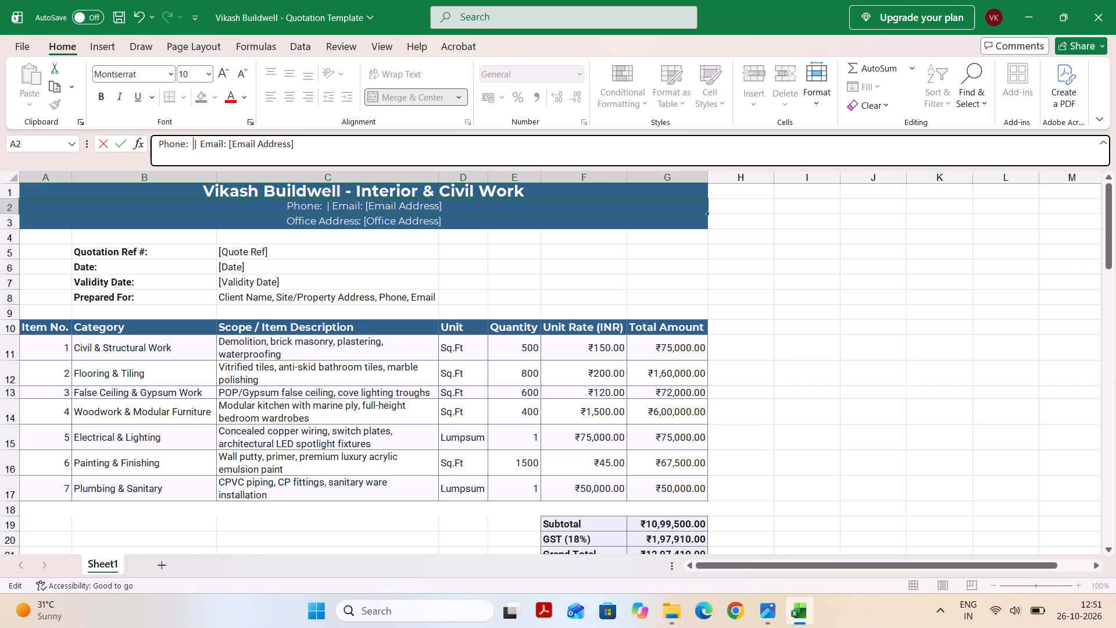
click(187, 144)
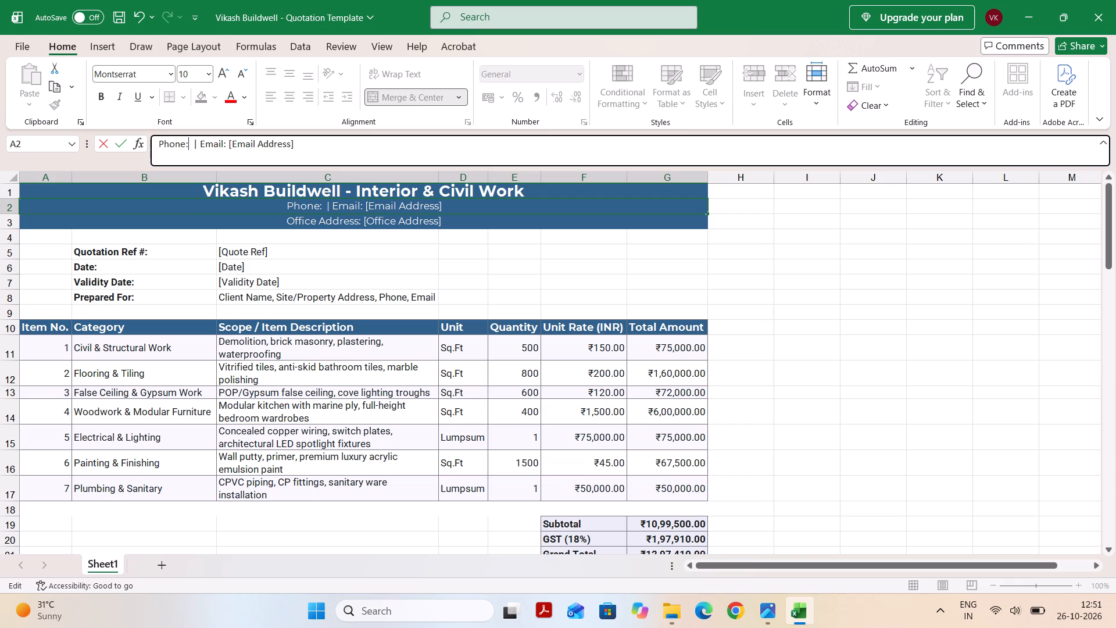
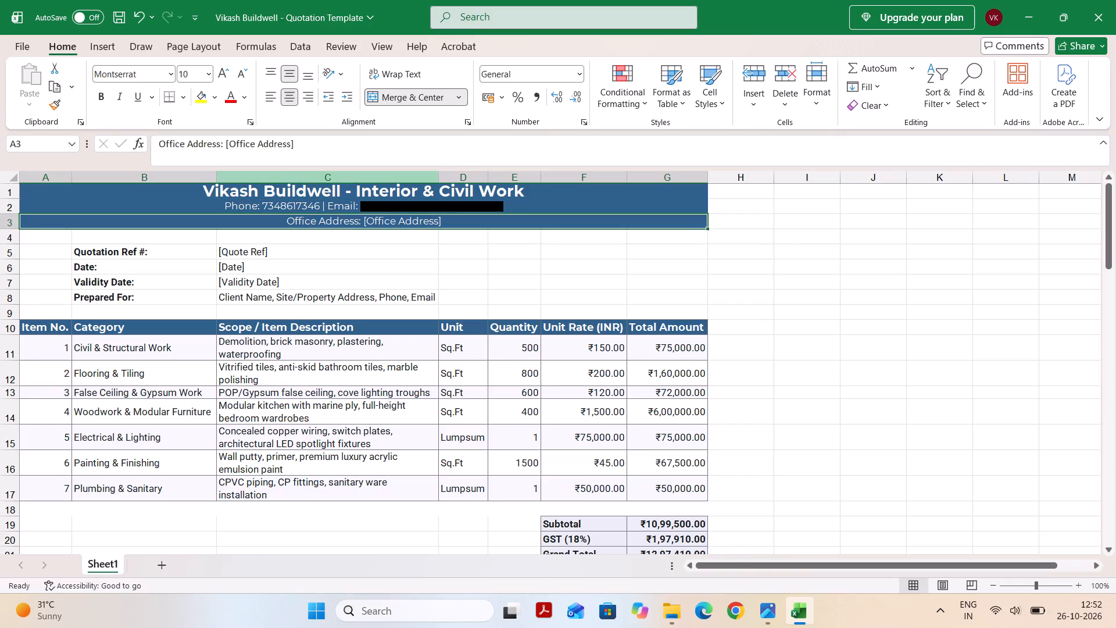
Replace the [Office Address] placeholder, including its brackets, with the business's office address after "Office Address:" in header cell A3.
drag(301, 143, 224, 139)
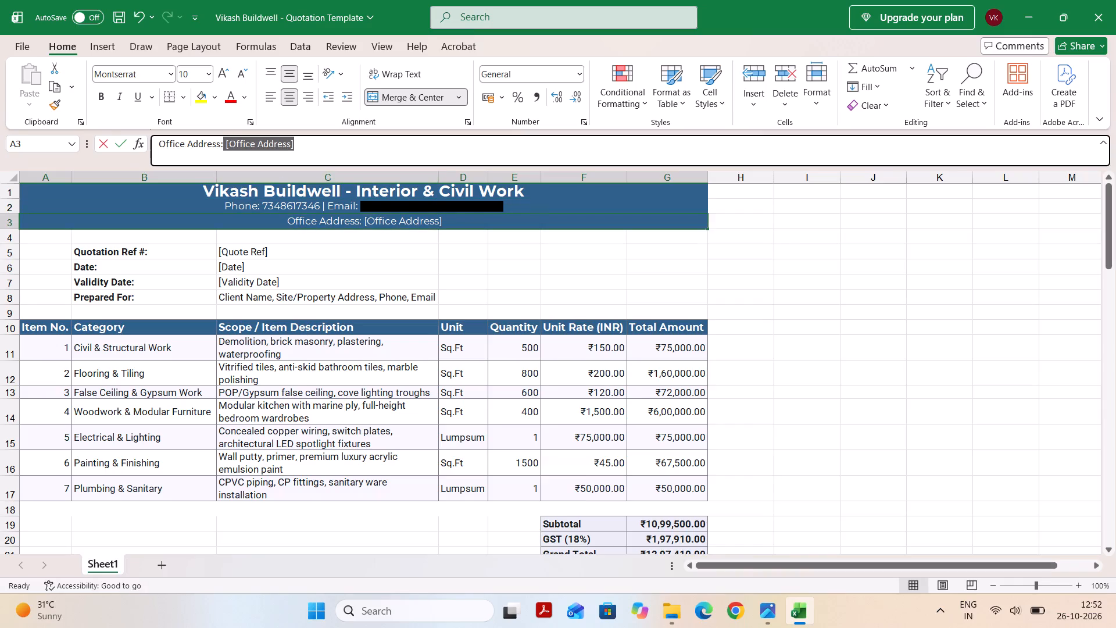
drag(224, 139, 225, 140)
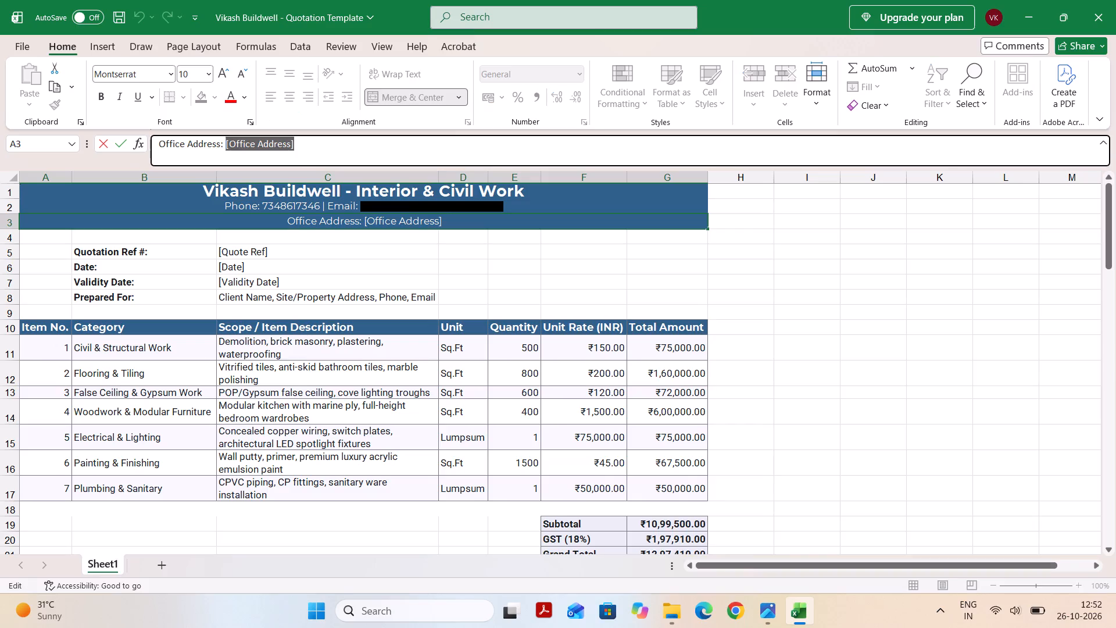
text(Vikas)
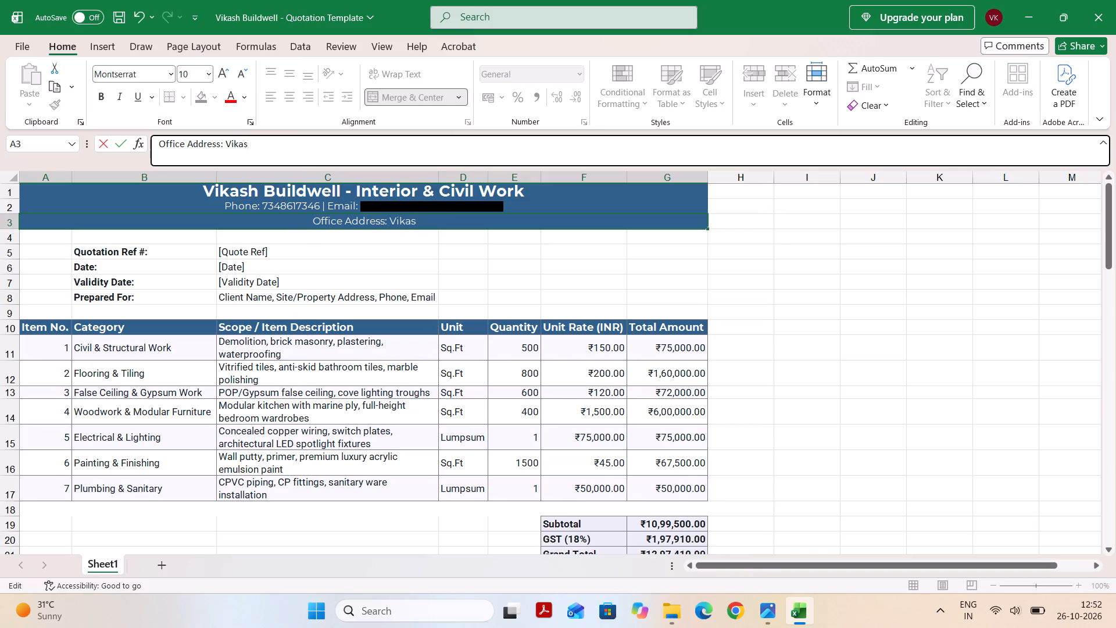
Replace the unfinished text after "Office Address:" in header cell A3 with the business's full office address and postal code.
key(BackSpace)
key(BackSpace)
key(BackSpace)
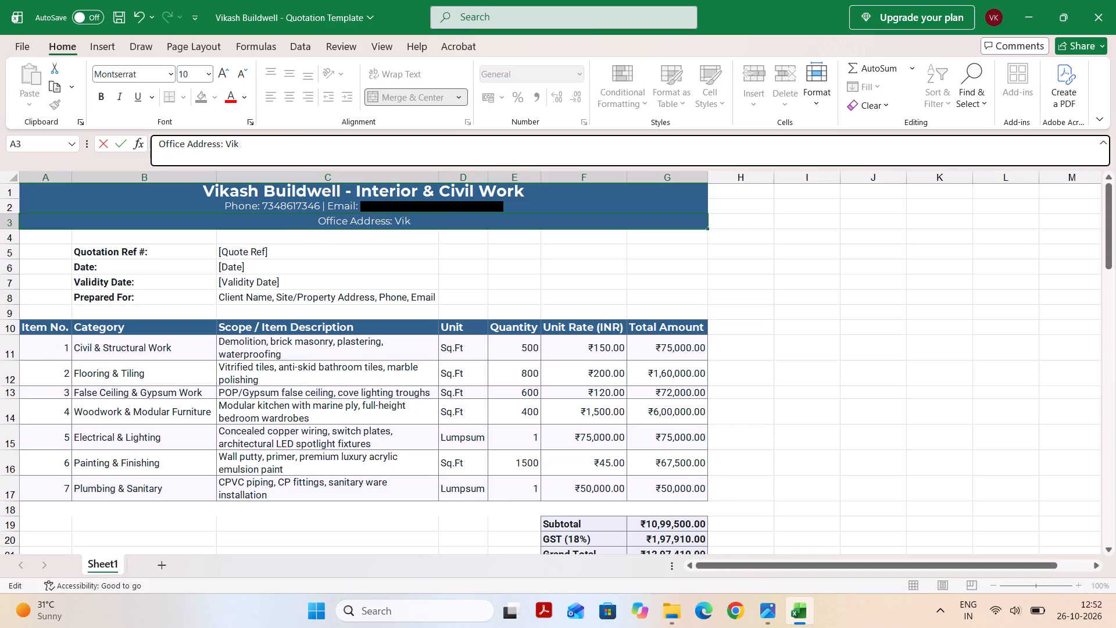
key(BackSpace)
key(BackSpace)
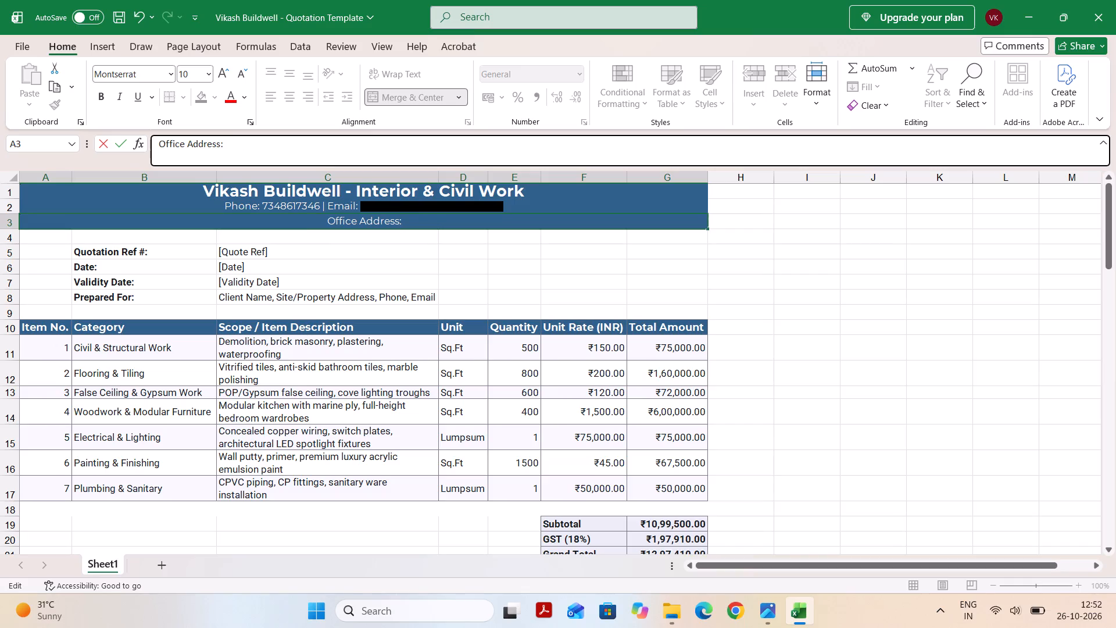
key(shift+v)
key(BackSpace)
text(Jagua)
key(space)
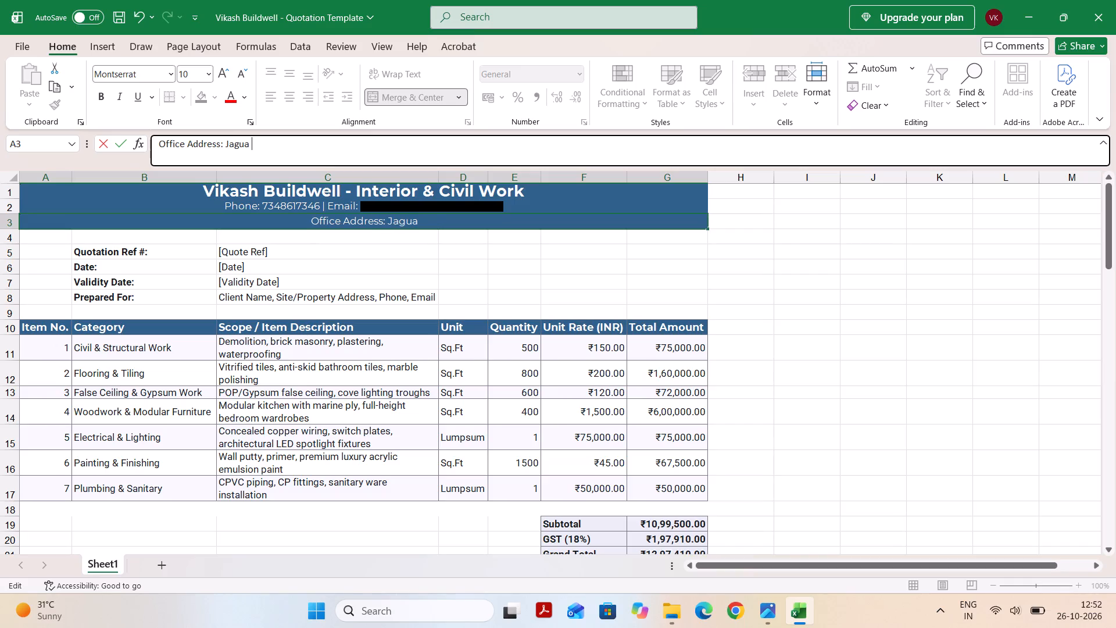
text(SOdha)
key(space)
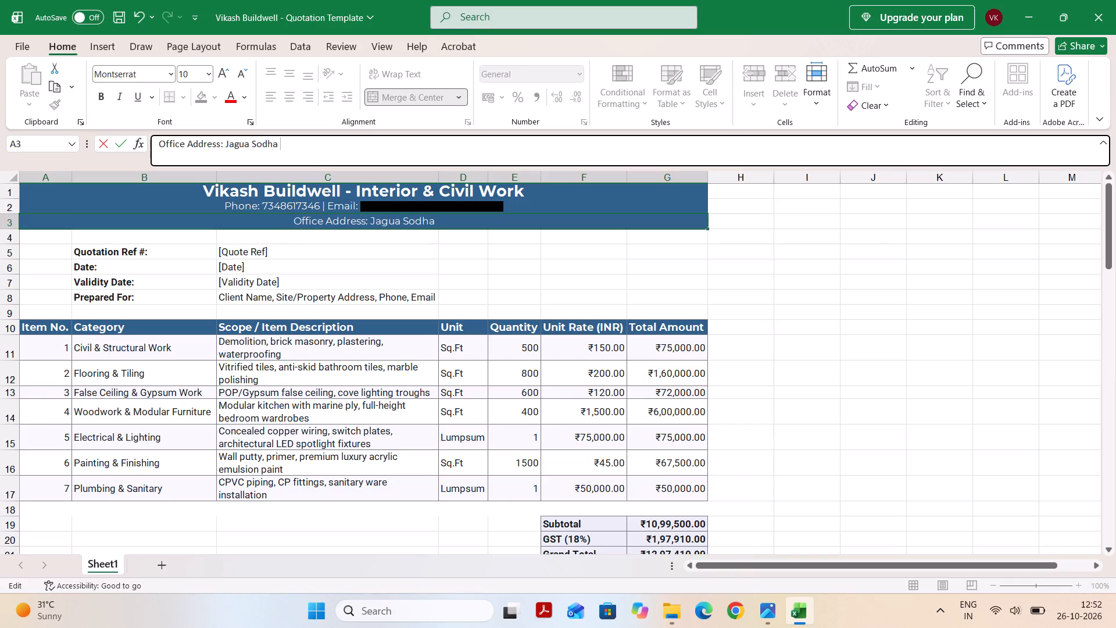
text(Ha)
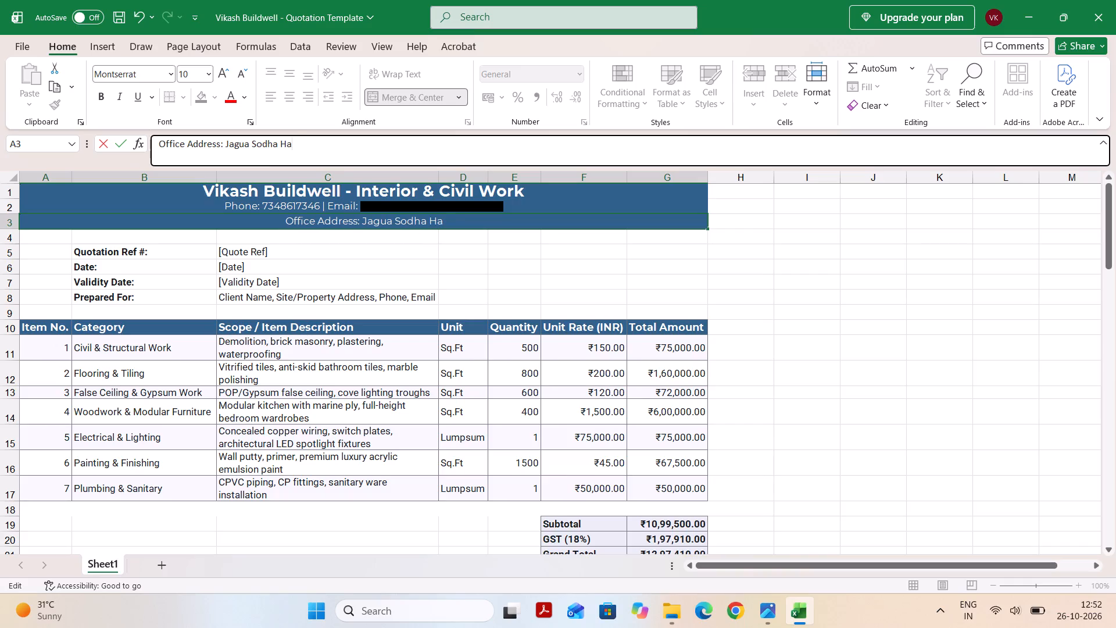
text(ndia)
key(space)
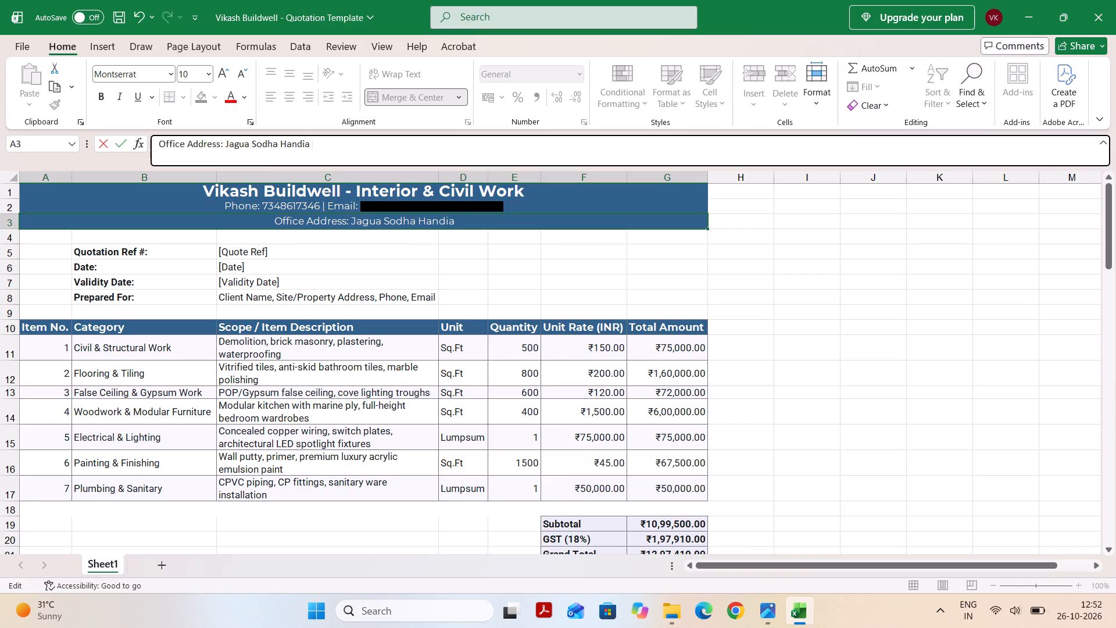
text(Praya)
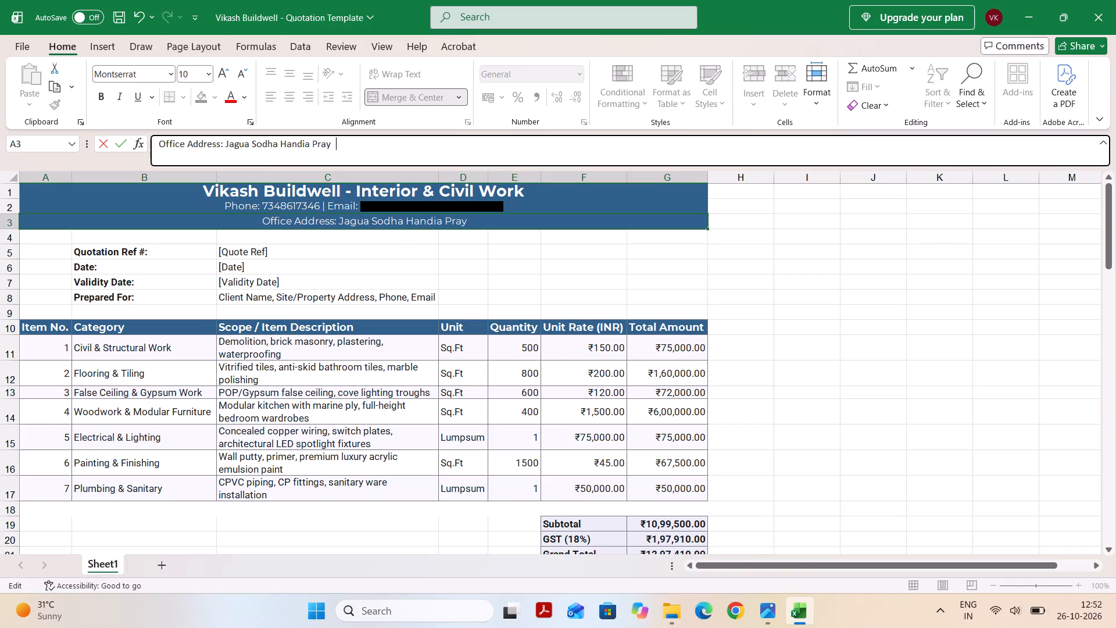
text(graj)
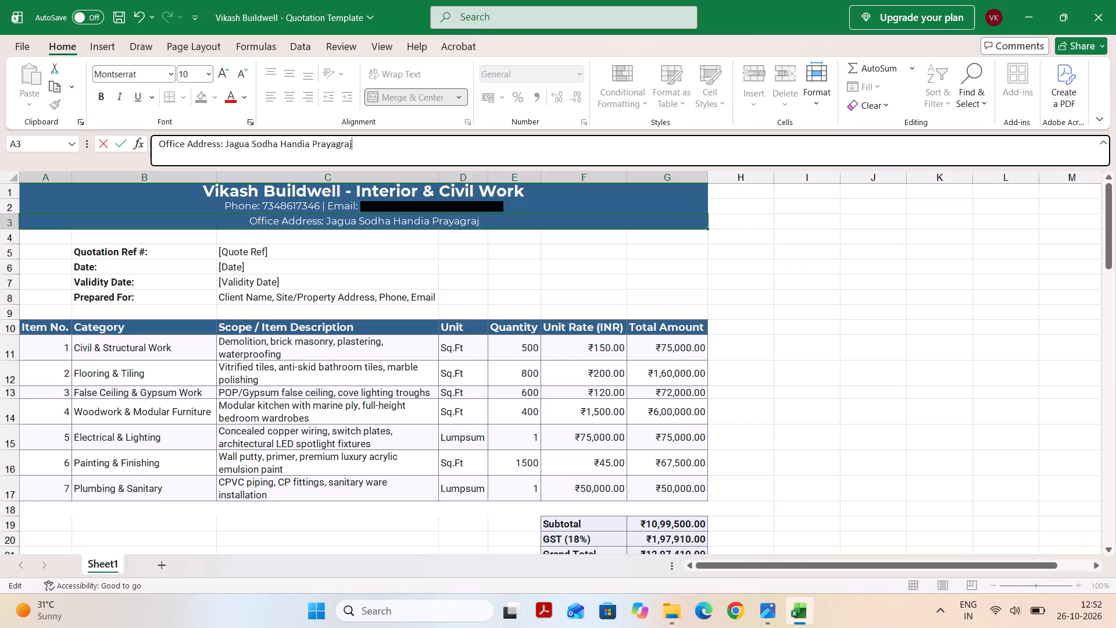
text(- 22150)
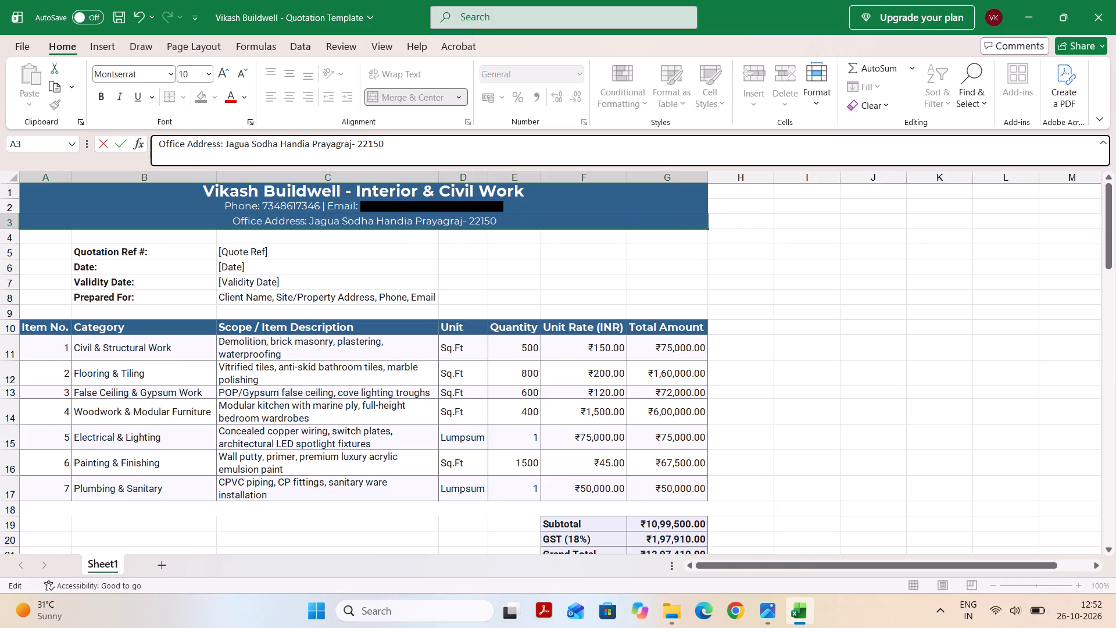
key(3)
click(362, 307)
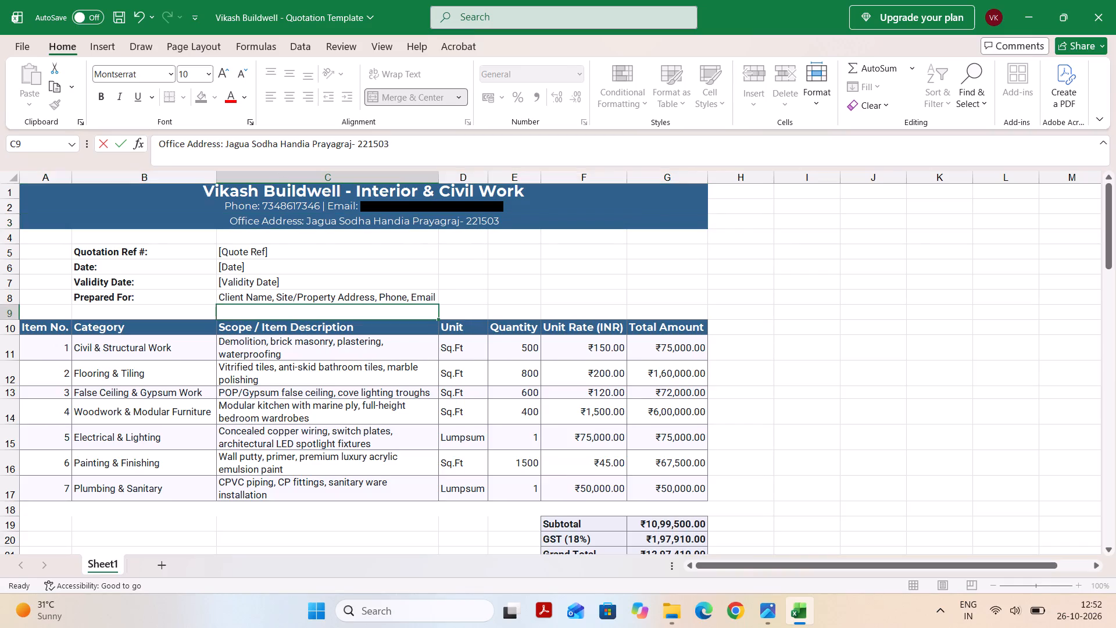
Set the Quotation Ref # in cell C5 to VB001, replacing the [Quote Ref] placeholder.
click(369, 299)
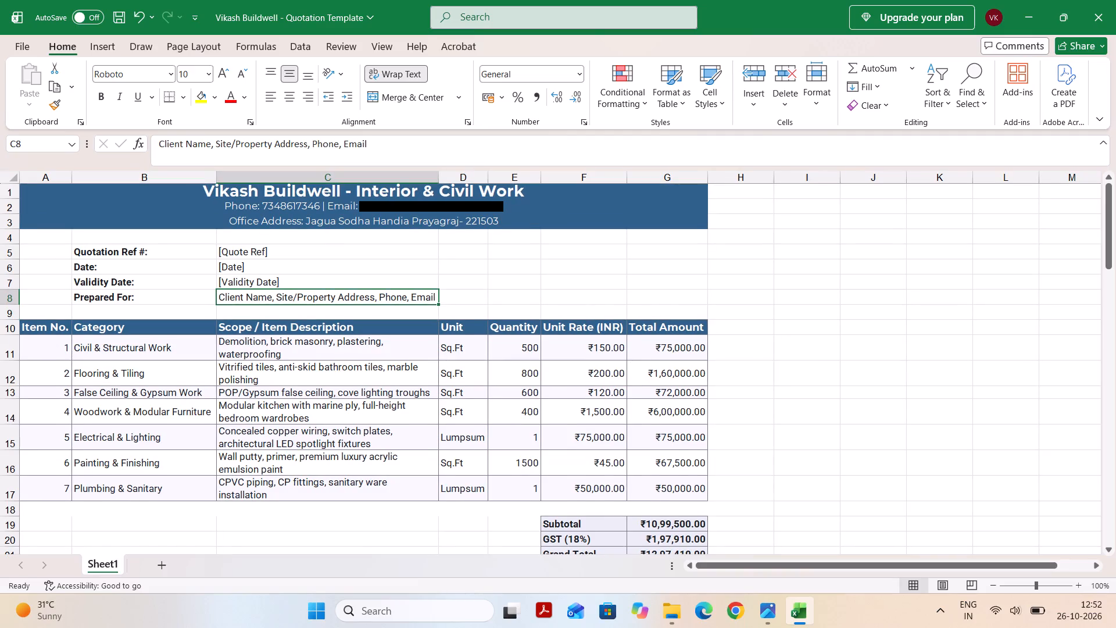
click(246, 253)
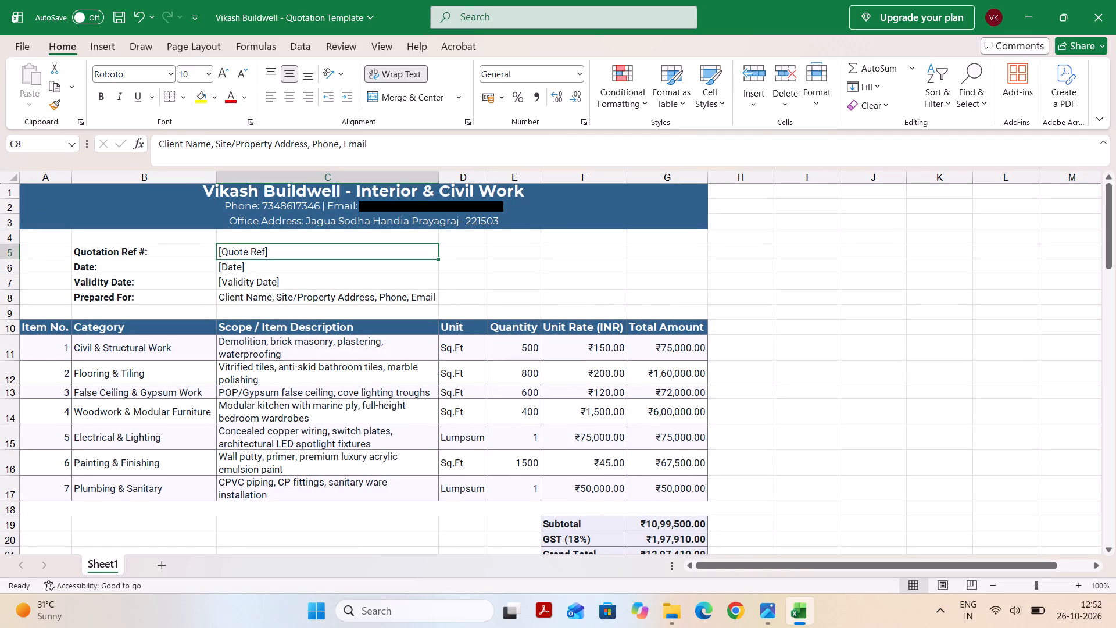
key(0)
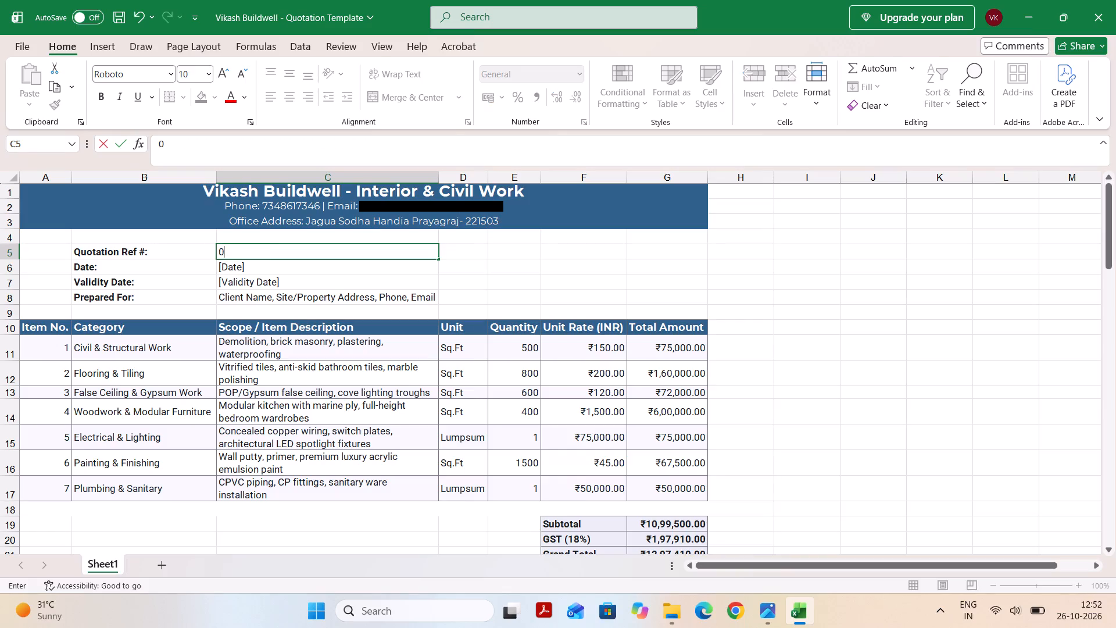
key(BackSpace)
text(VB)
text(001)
click(248, 276)
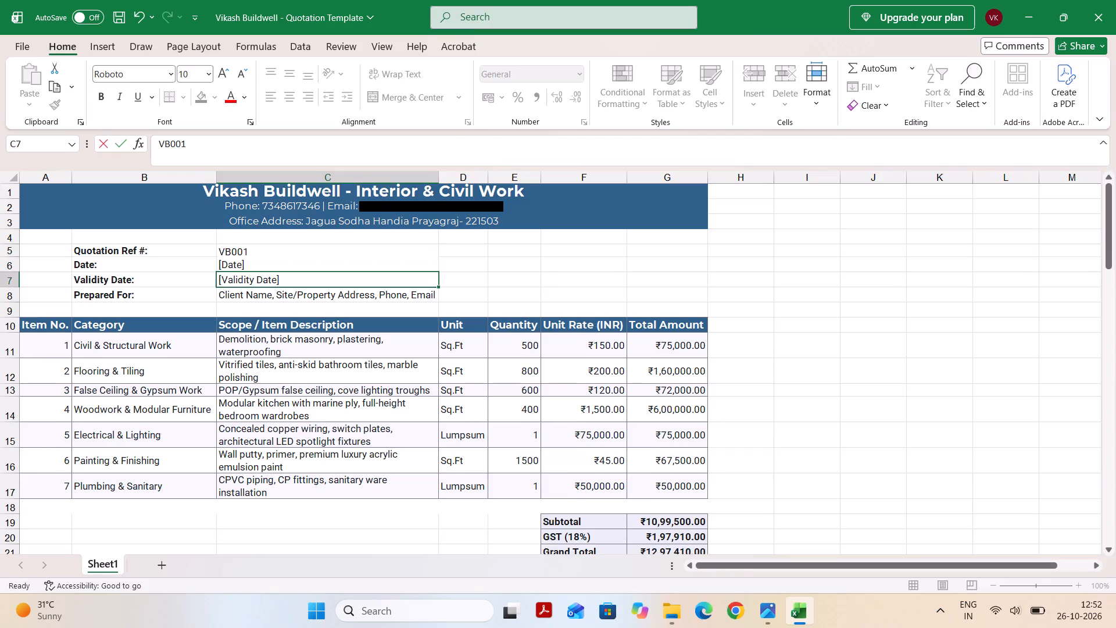
click(242, 267)
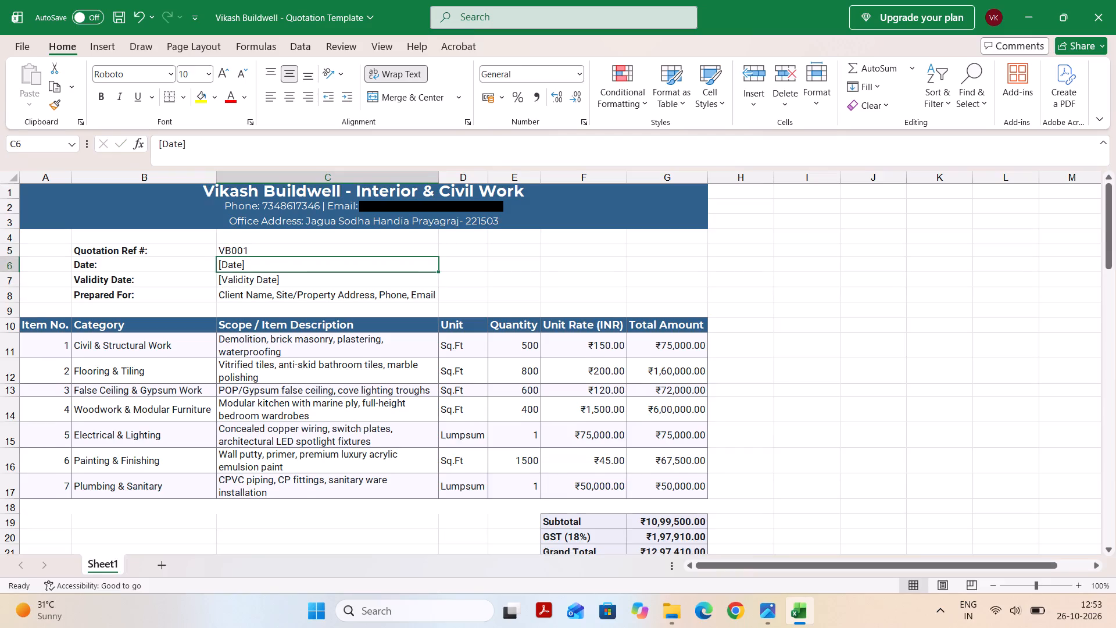
Set the font size of rows 4 to 26, from below the header through the commercial terms, to 11.
drag(2, 240, 136, 476)
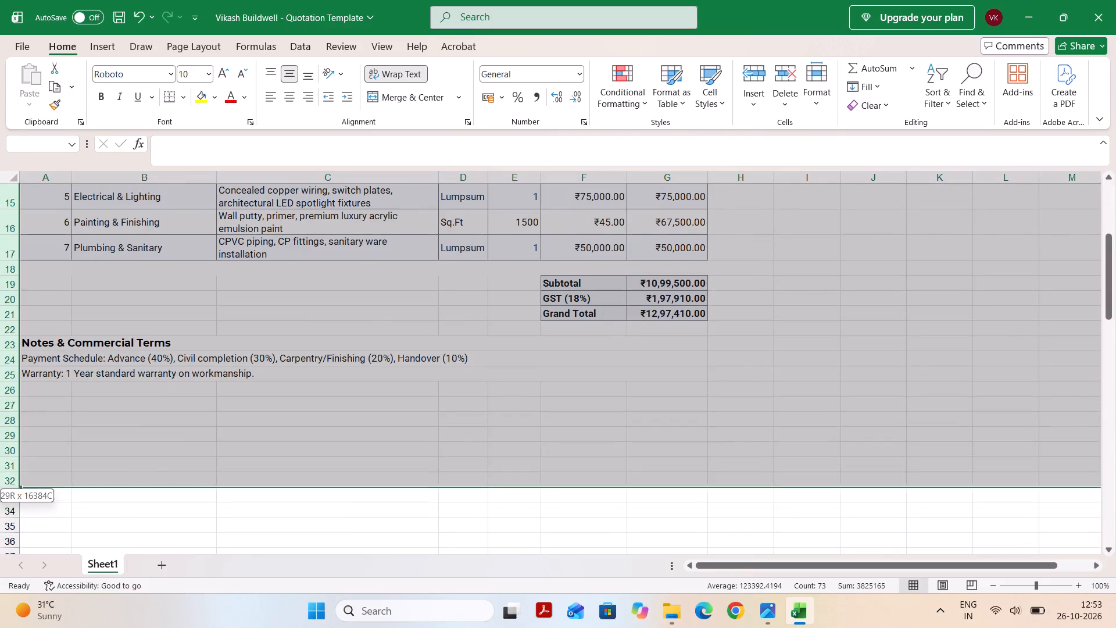
drag(136, 476, 132, 395)
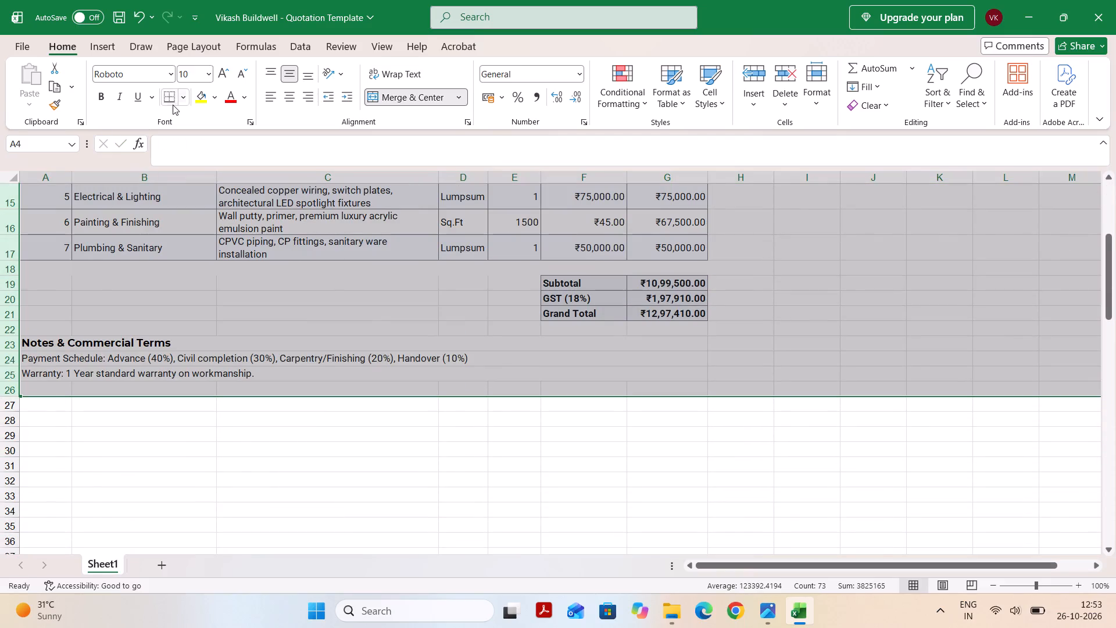
click(207, 74)
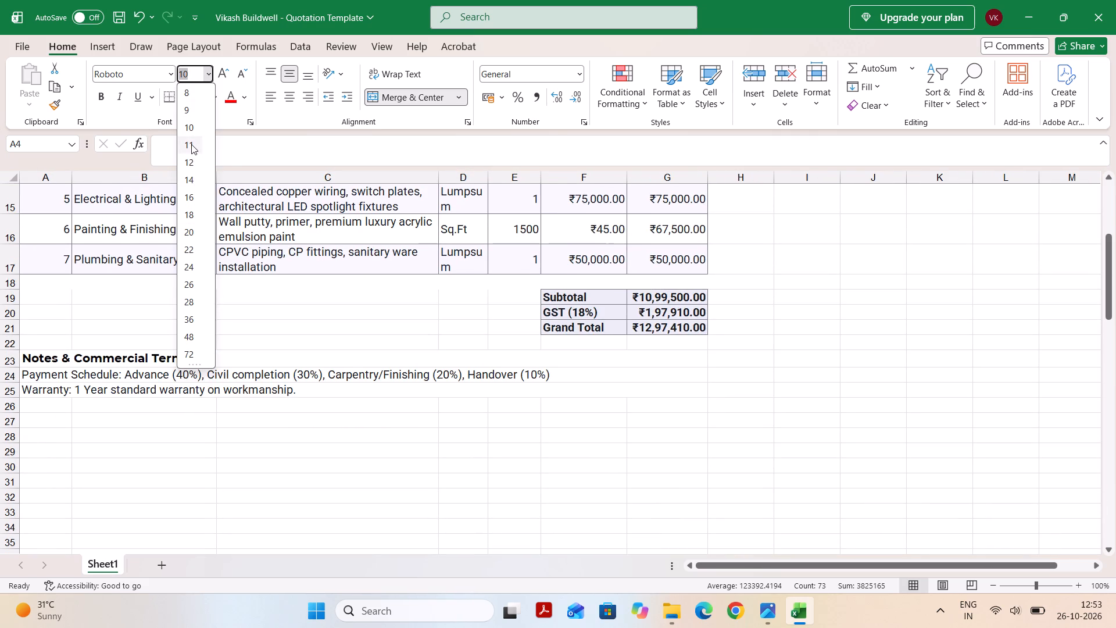
click(191, 144)
scroll(328, 390, up, 1)
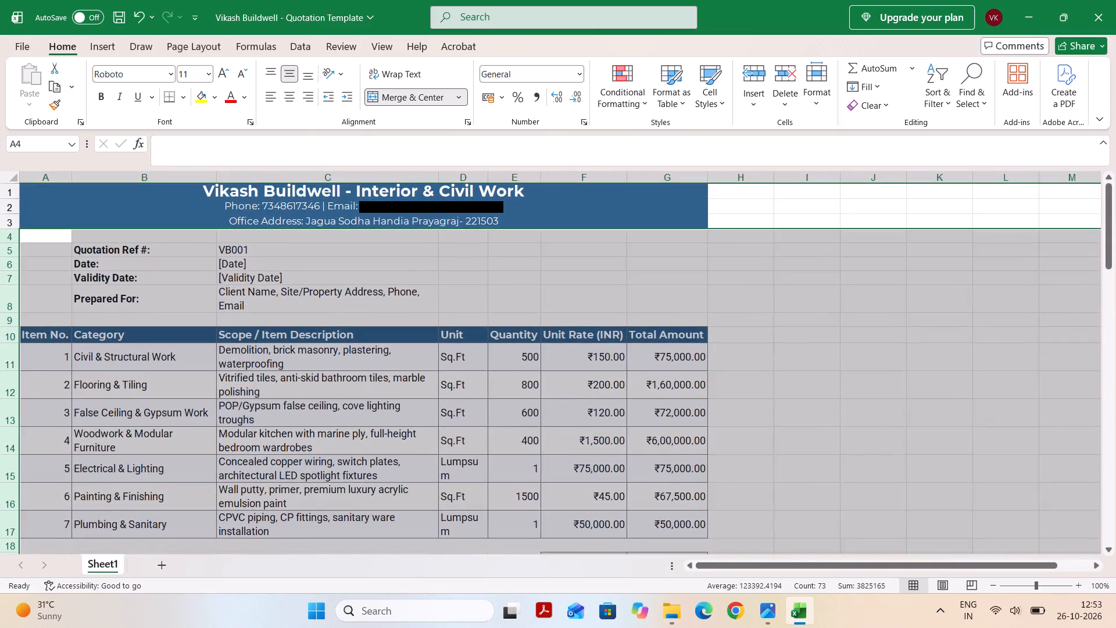
click(342, 255)
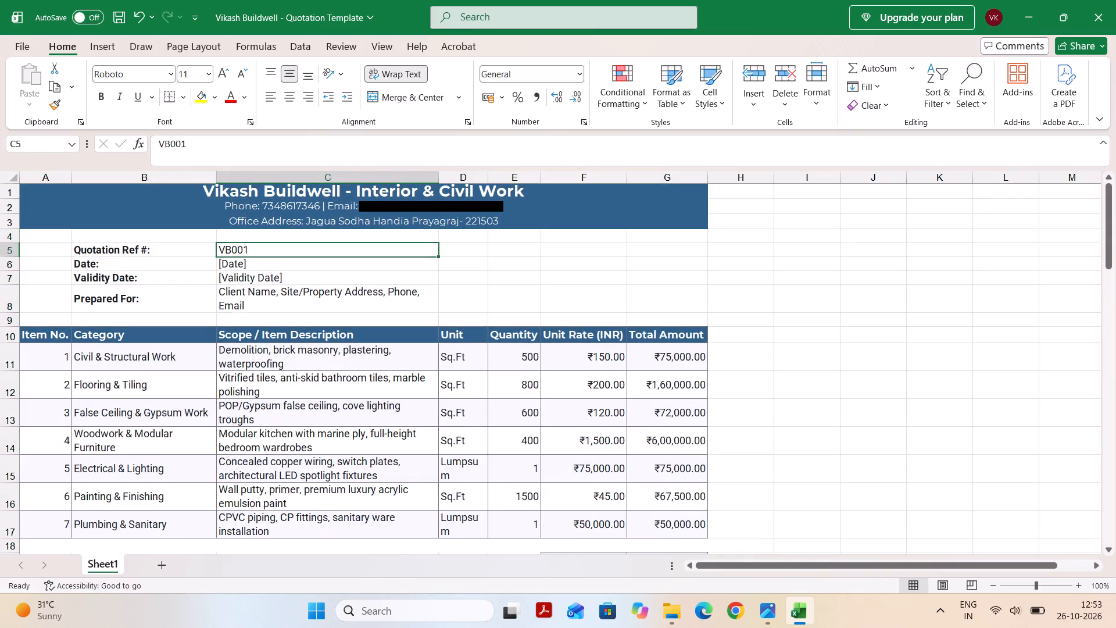
Apply All Borders to the whole quotation, from title cell A1 to the warranty line in row 25, columns A to G.
drag(59, 195, 267, 574)
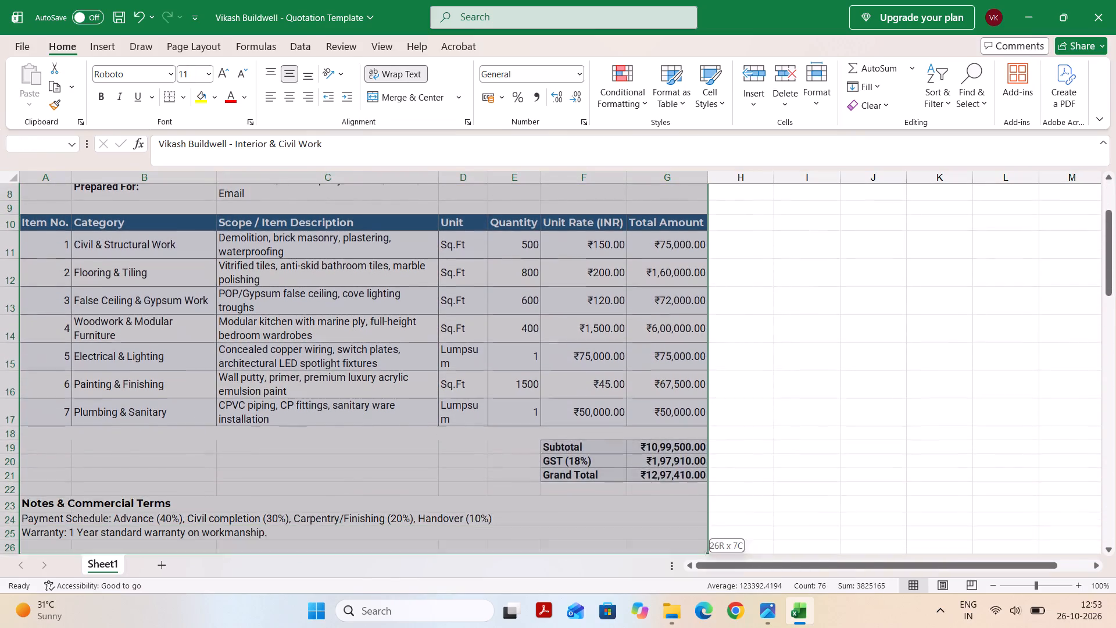
drag(267, 574, 254, 520)
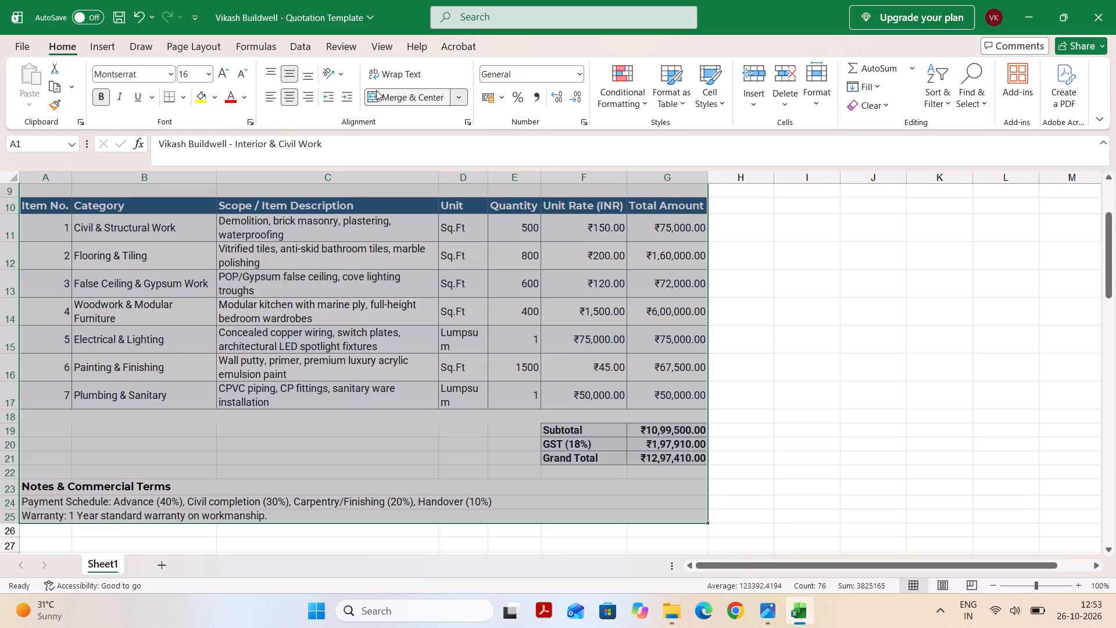
click(181, 91)
click(208, 251)
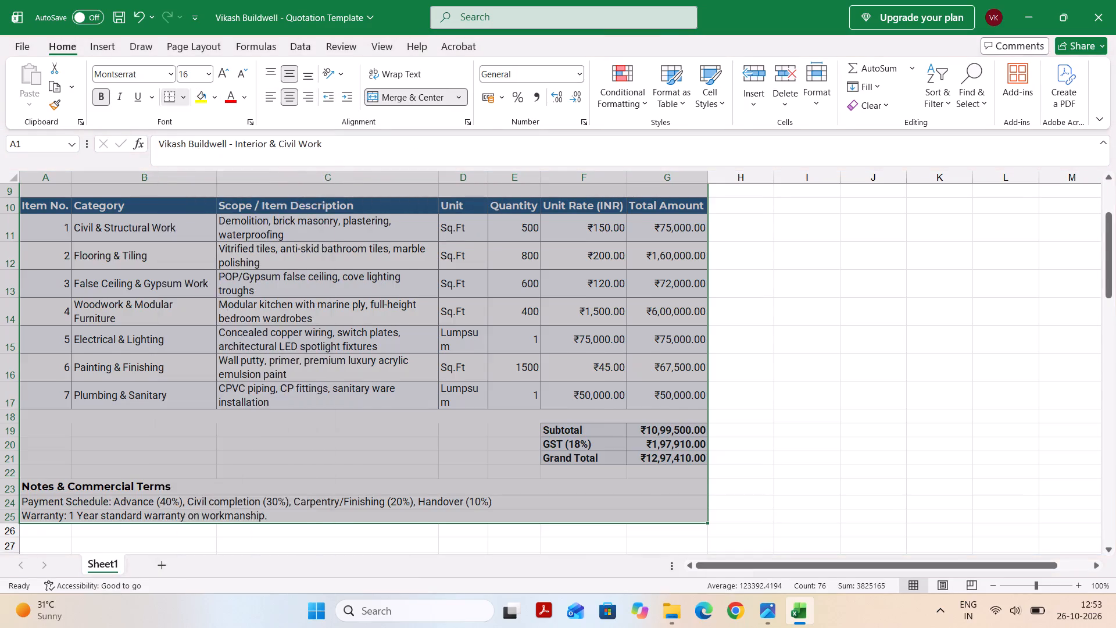
scroll(257, 342, up, 1)
click(257, 239)
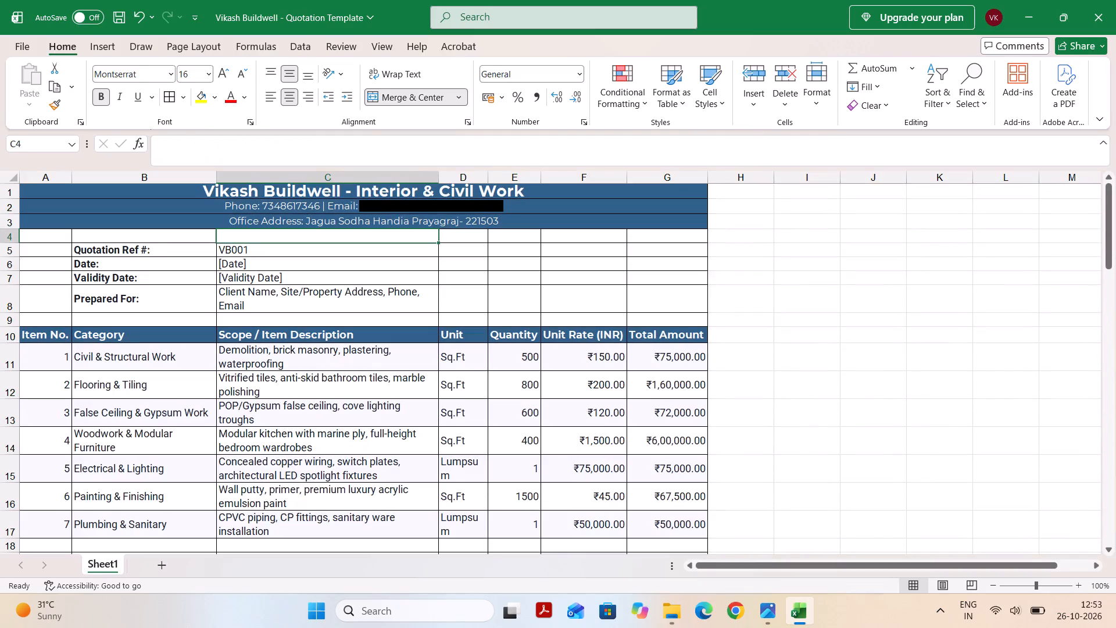
Apply Outside Borders to the company header block in rows 1 to 3, columns A to G.
scroll(257, 239, up, 1)
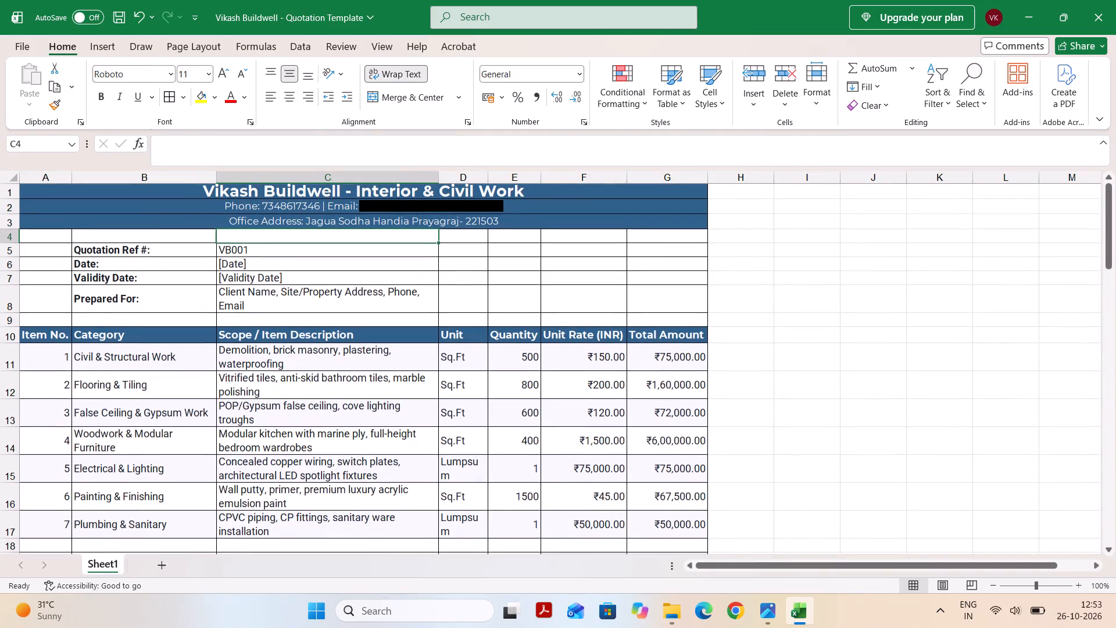
drag(125, 191, 122, 219)
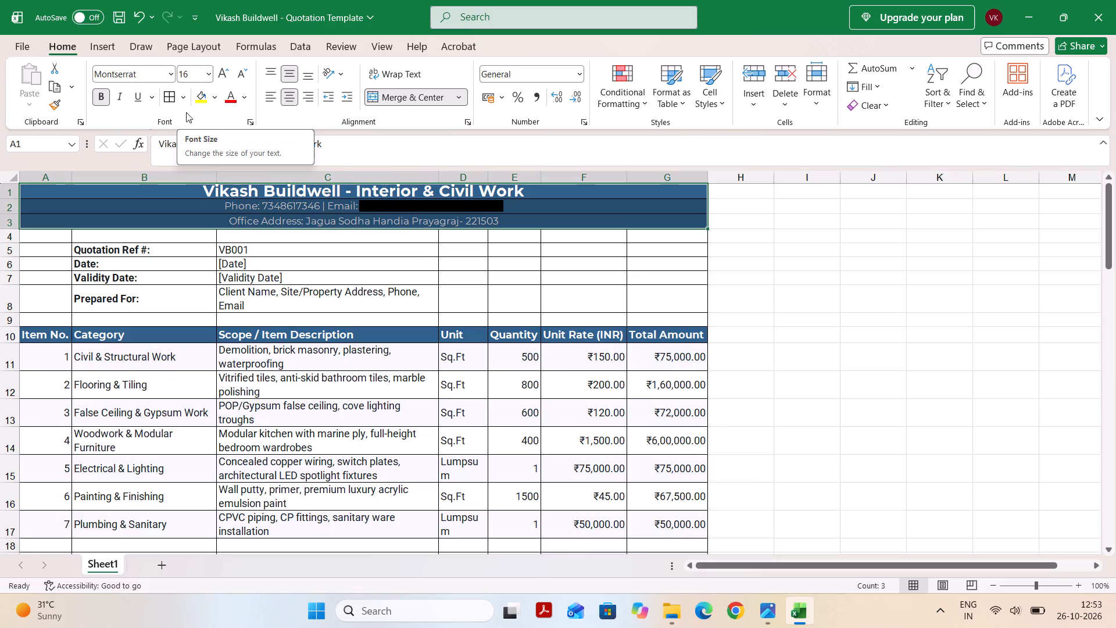
click(187, 95)
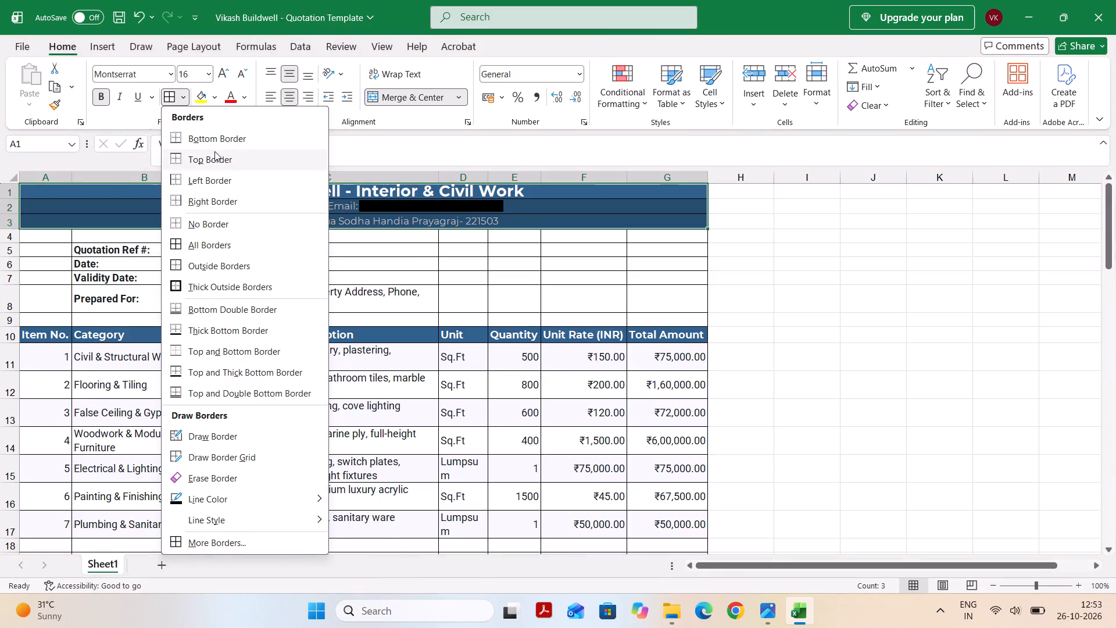
click(199, 263)
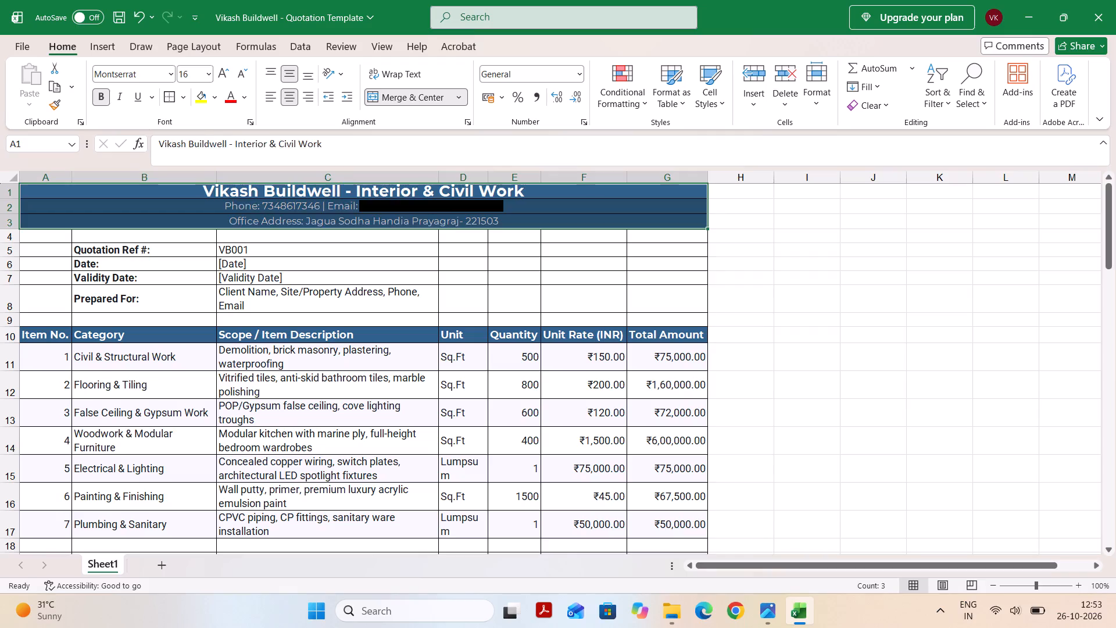
click(175, 199)
click(188, 289)
scroll(188, 289, up, 1)
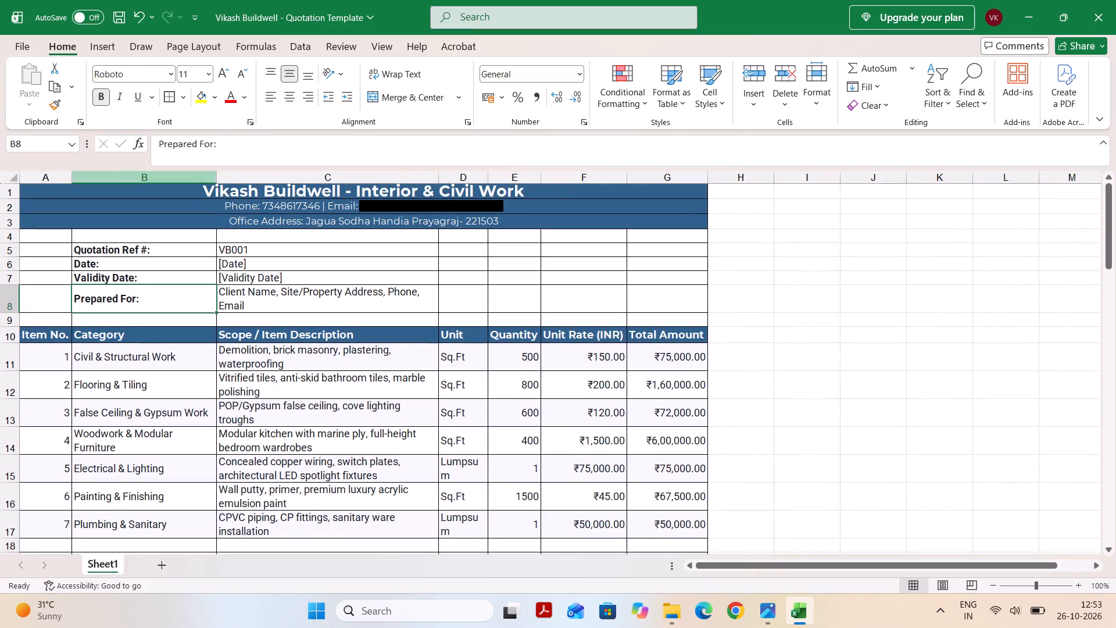
drag(119, 193, 116, 217)
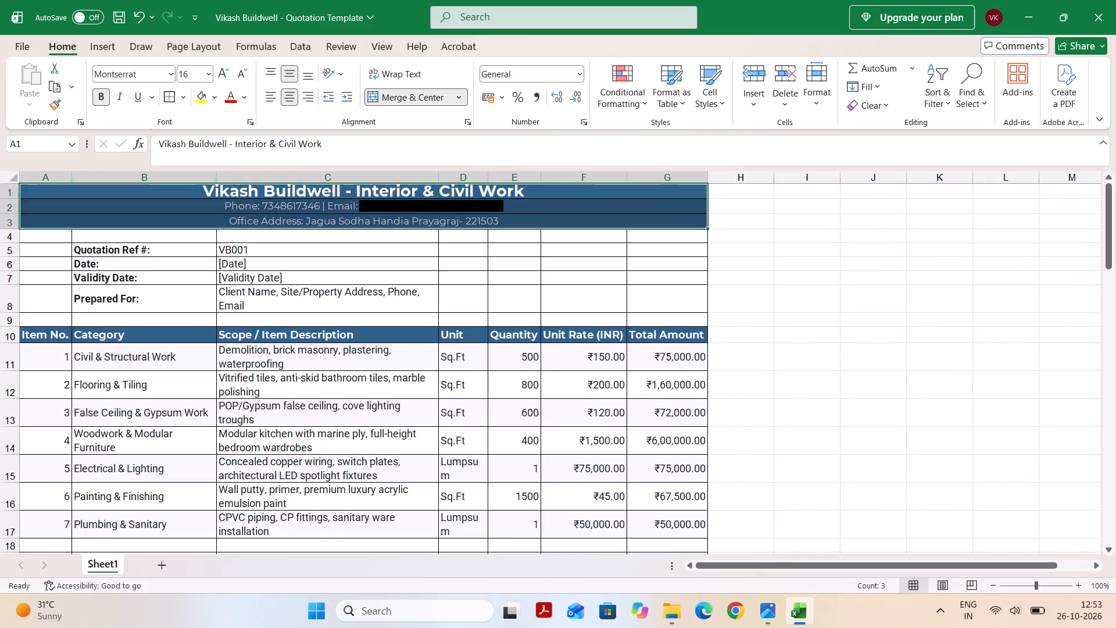
click(169, 97)
click(202, 281)
scroll(202, 281, up, 2)
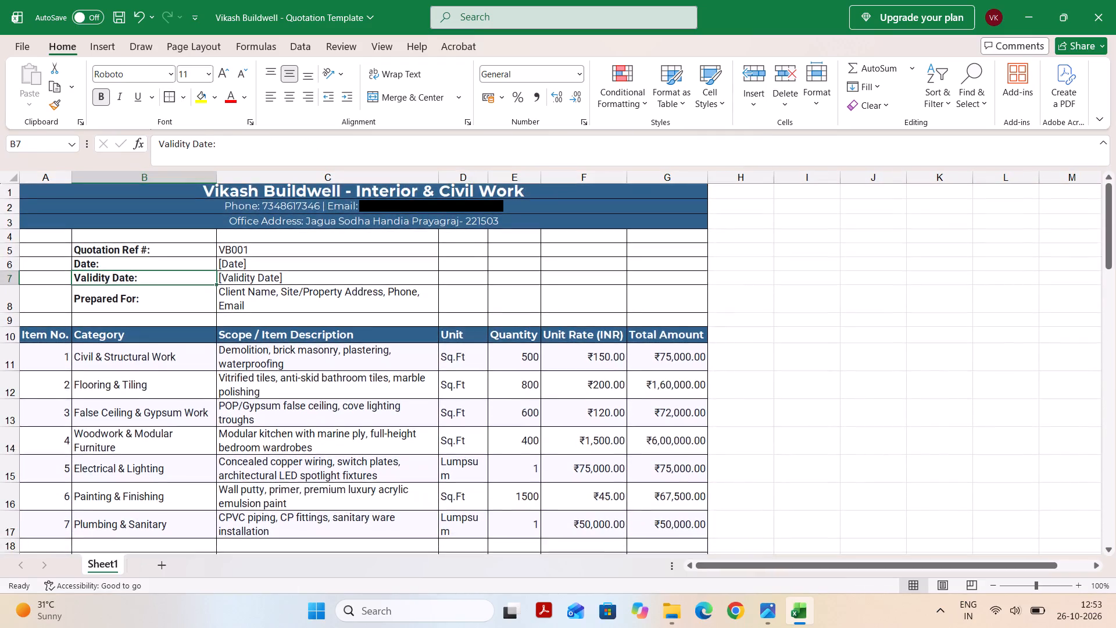
scroll(202, 281, down, 1)
scroll(202, 281, up, 1)
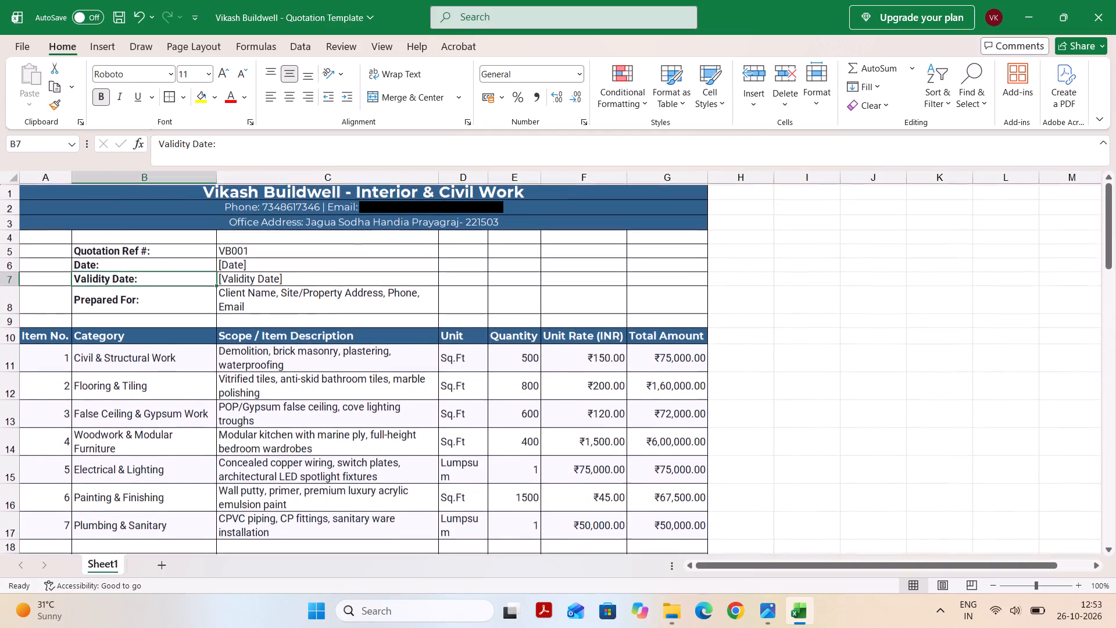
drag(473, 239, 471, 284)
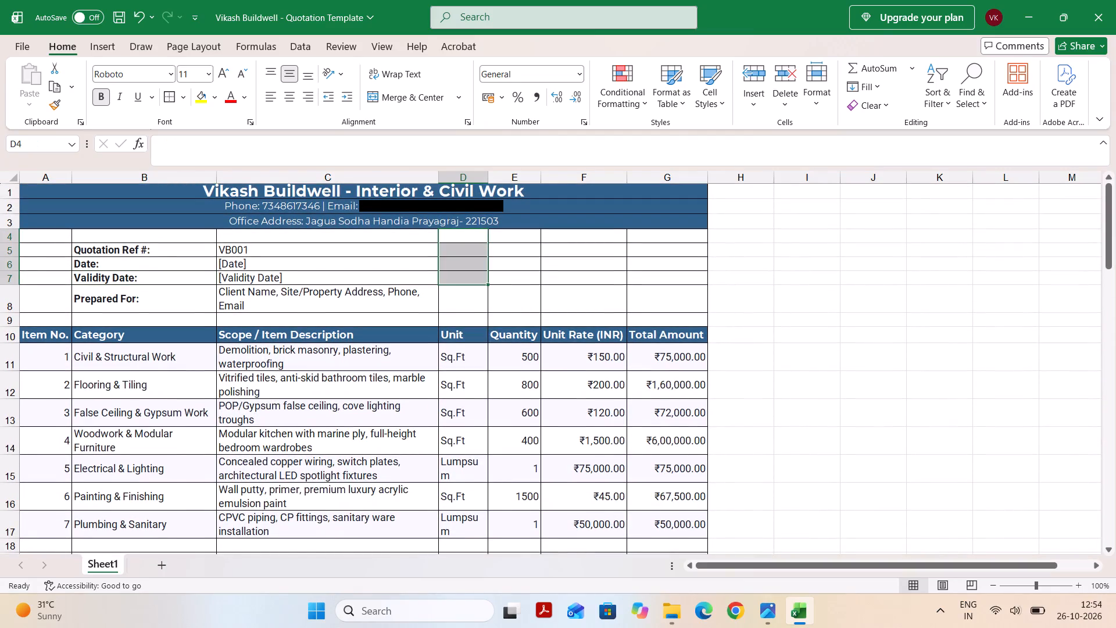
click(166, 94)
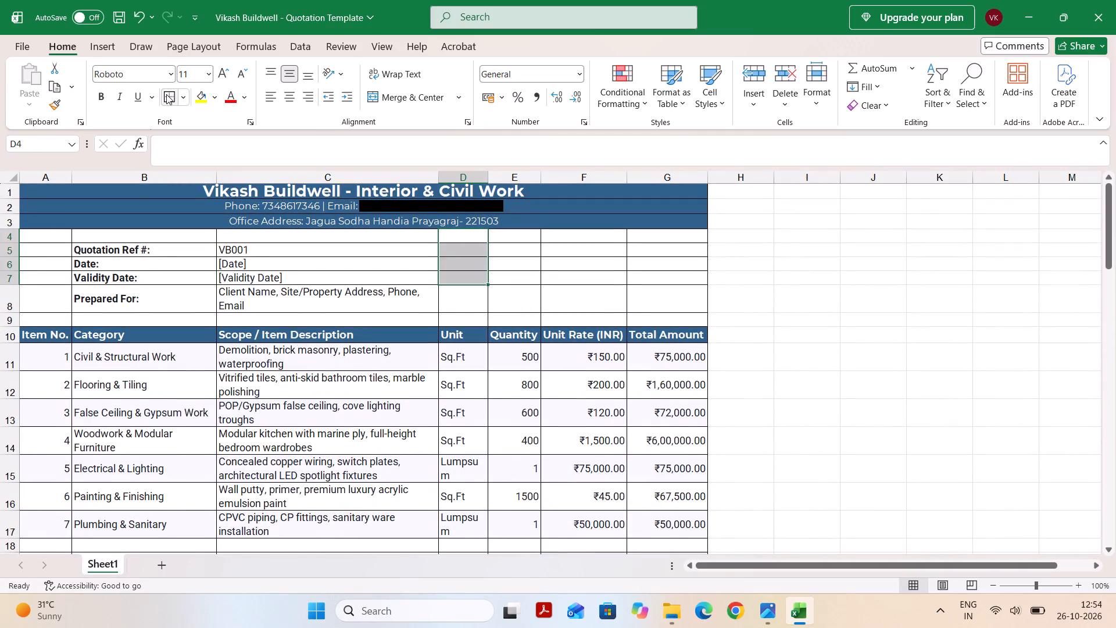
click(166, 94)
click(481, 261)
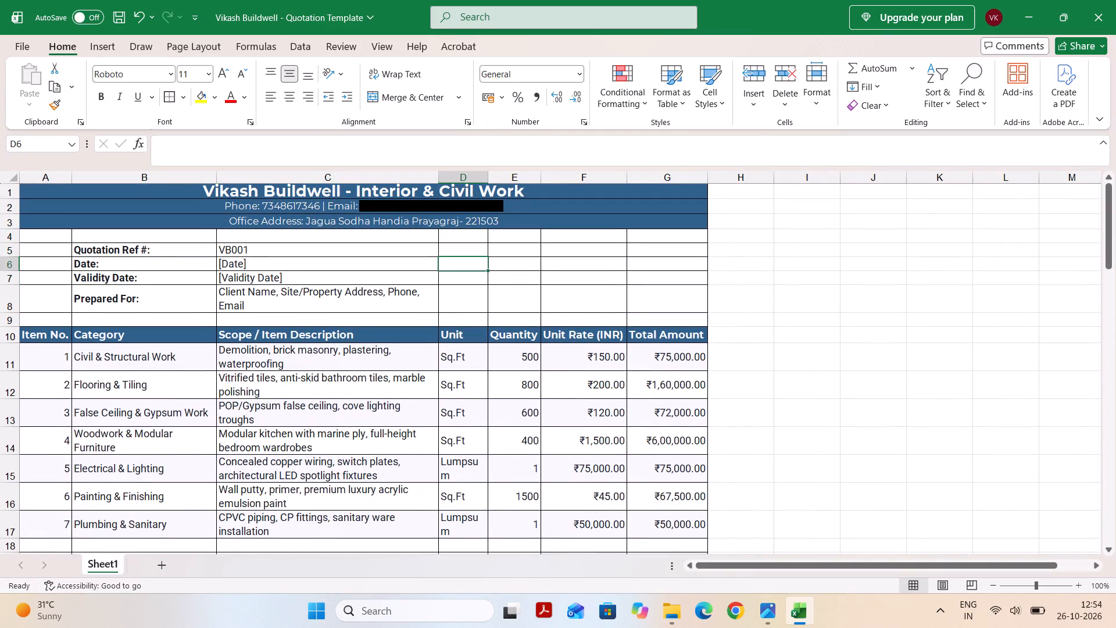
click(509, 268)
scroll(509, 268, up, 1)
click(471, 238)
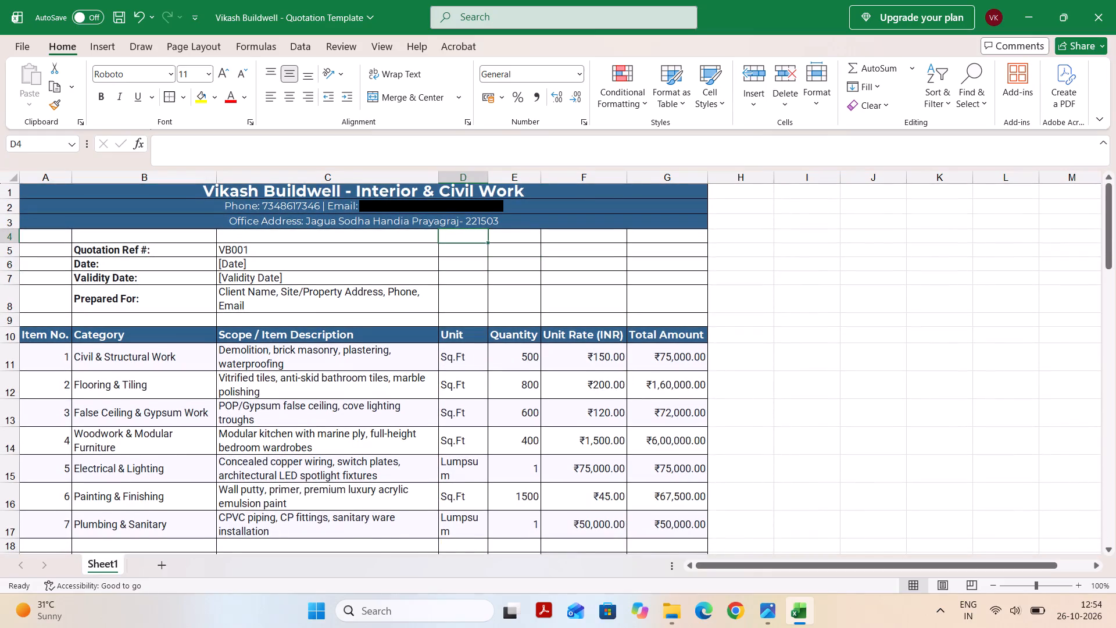
Remove all borders from the company header block in rows 1 to 3, columns A to G, with No Border.
drag(79, 193, 247, 230)
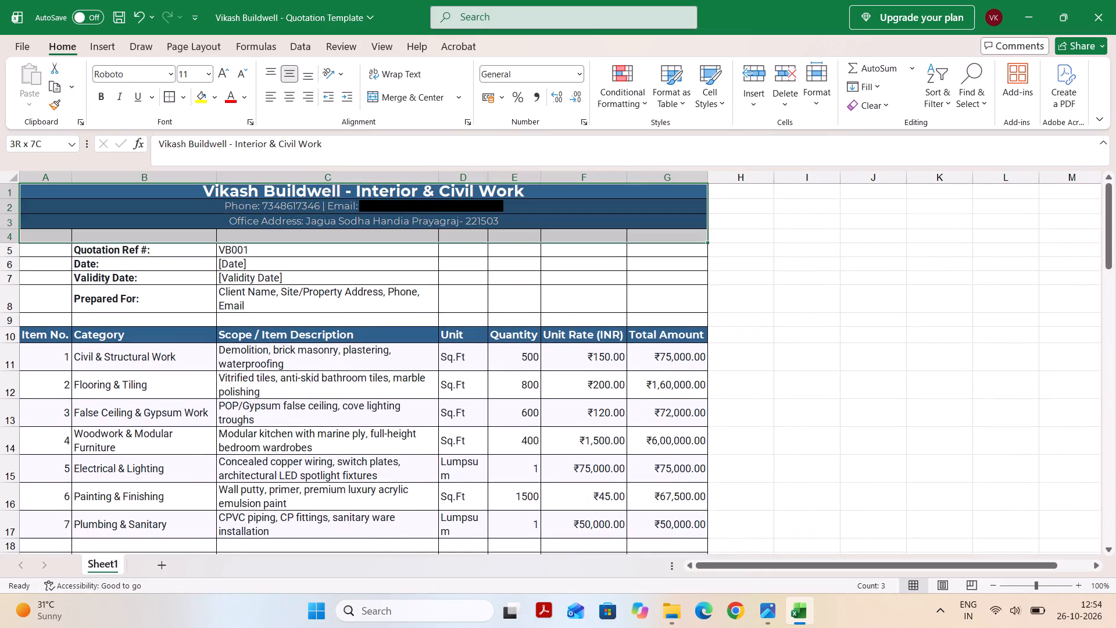
drag(247, 230, 247, 226)
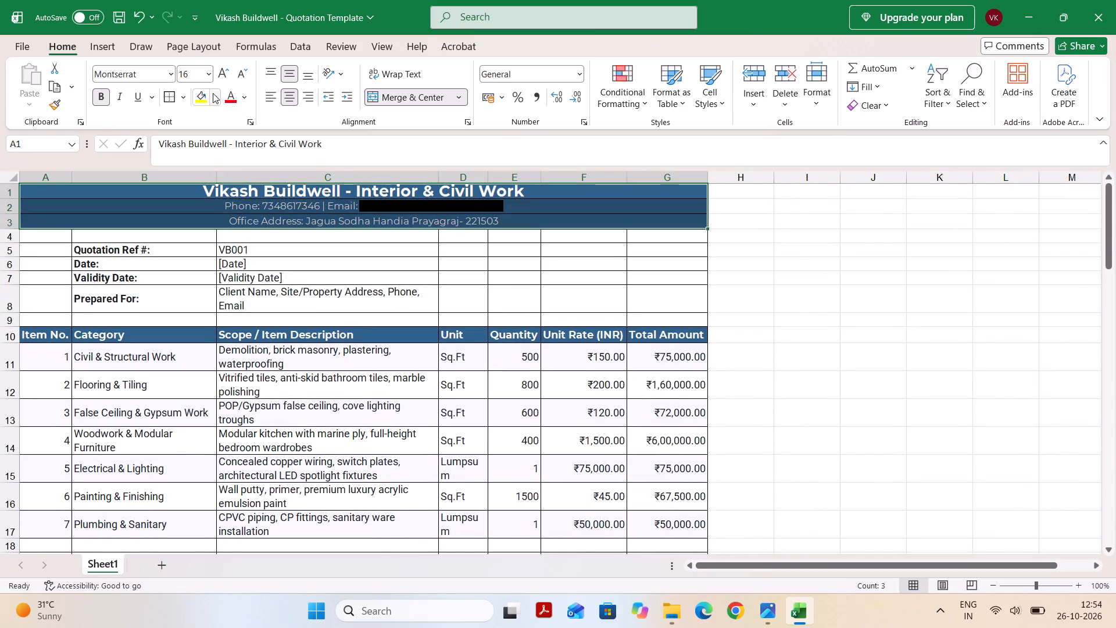
click(181, 97)
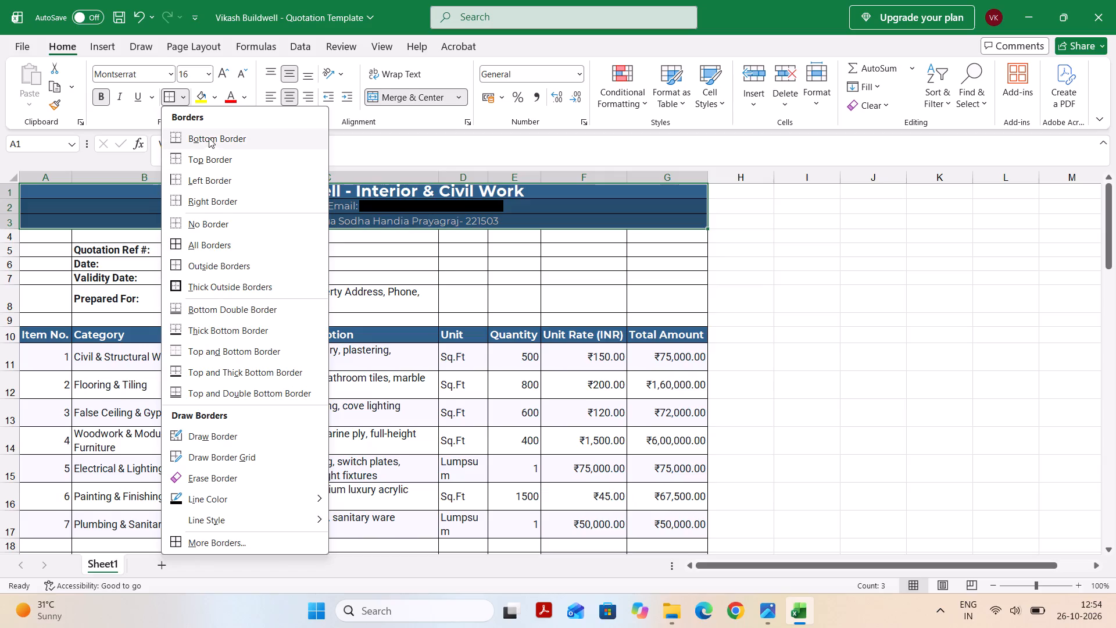
click(212, 224)
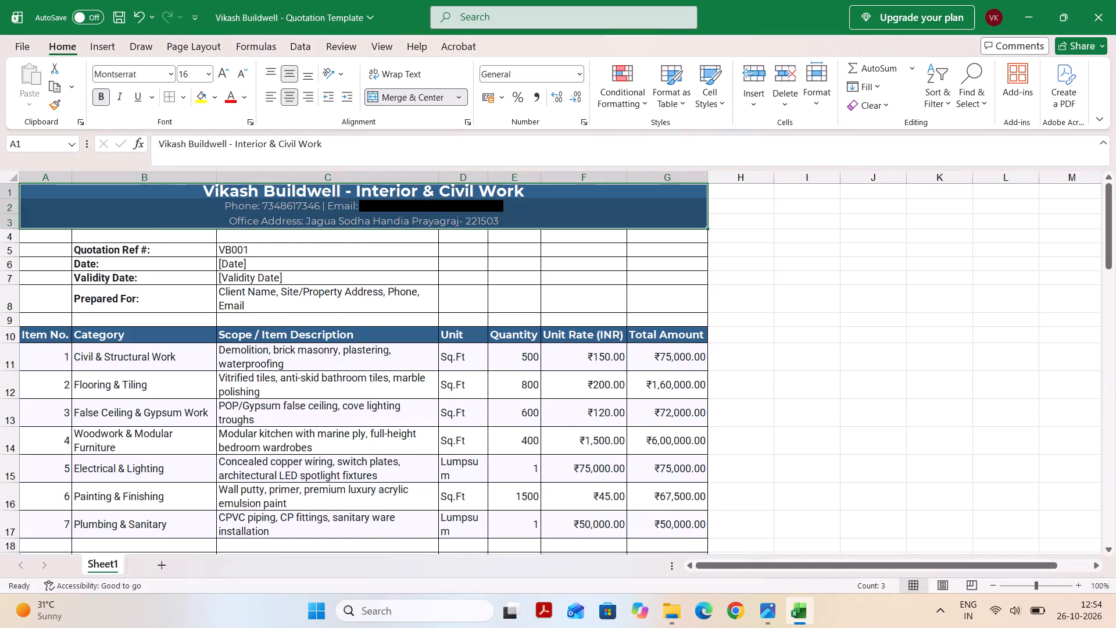
click(210, 208)
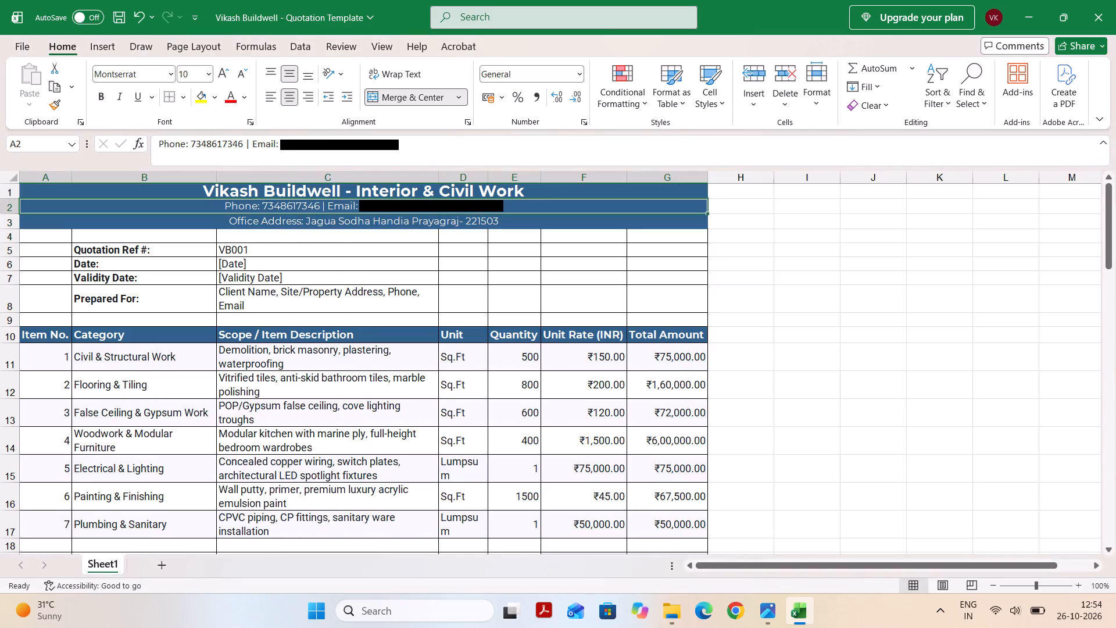
Apply Outside Borders to the company header block in rows 1 to 3, columns A to G.
drag(163, 191, 160, 226)
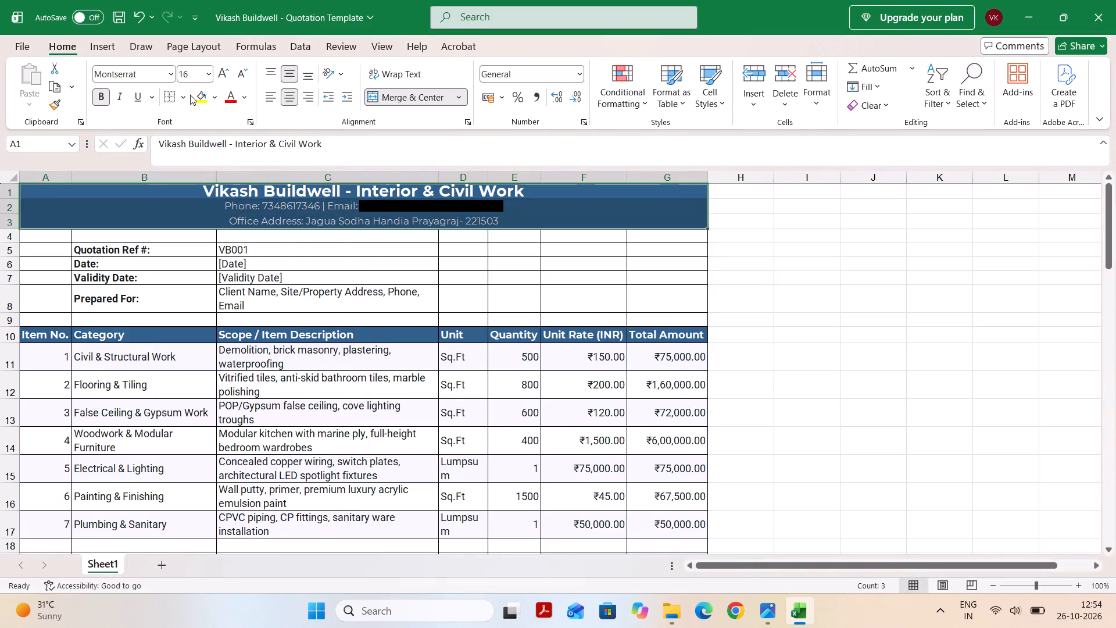
click(187, 97)
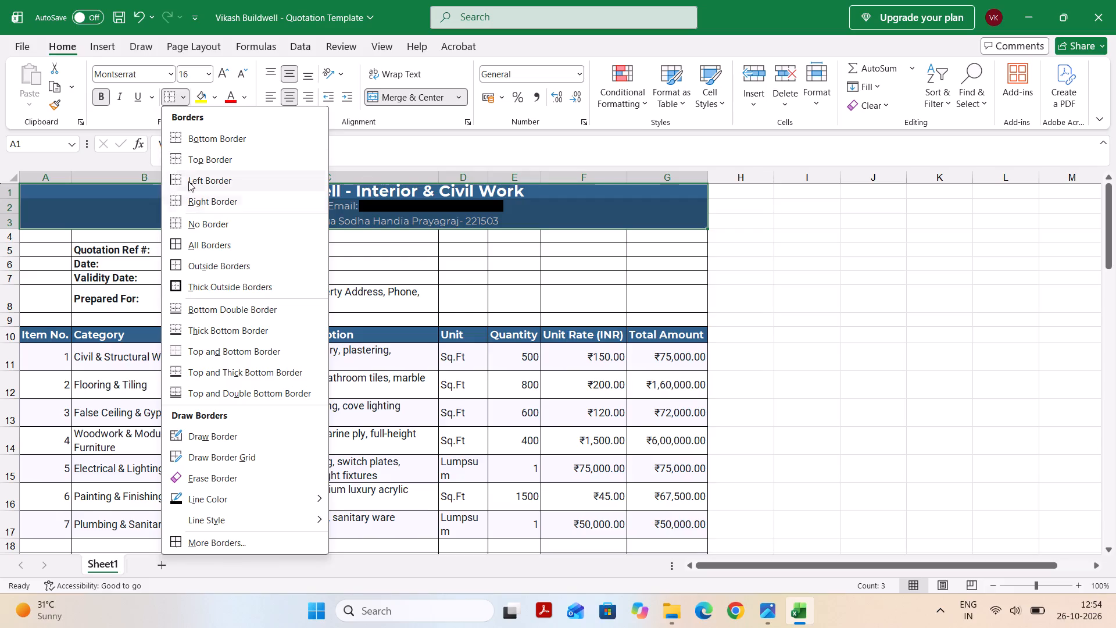
click(180, 259)
click(346, 291)
Review the quotation's borders from the company header down to the commercial terms, and the contents of the first item rows.
scroll(346, 291, up, 1)
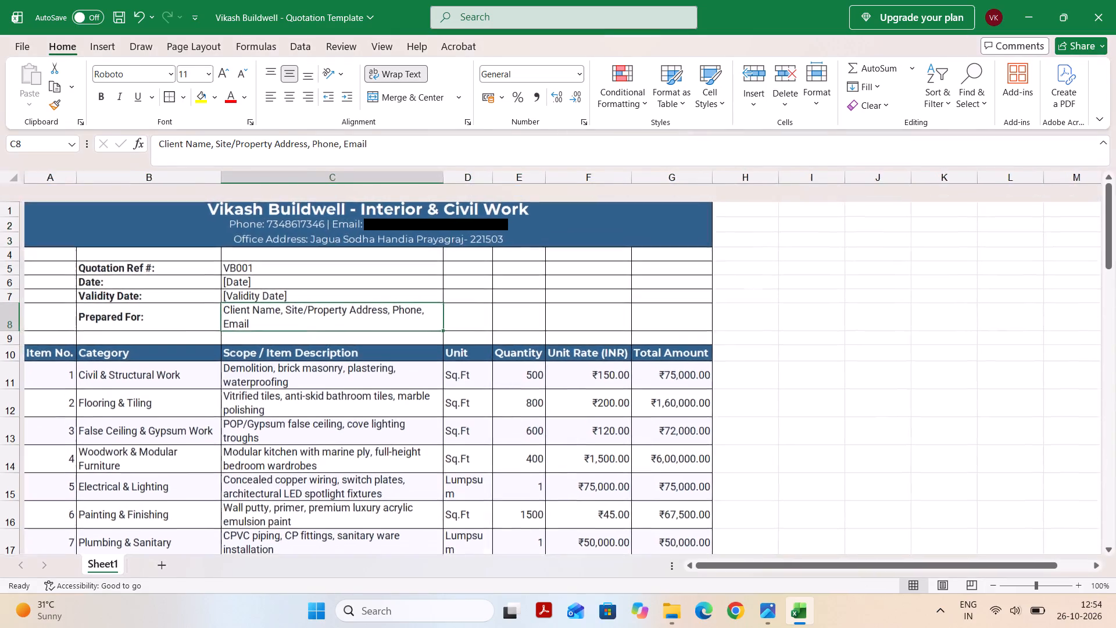
scroll(346, 291, up, 1)
scroll(346, 291, down, 3)
scroll(346, 291, up, 2)
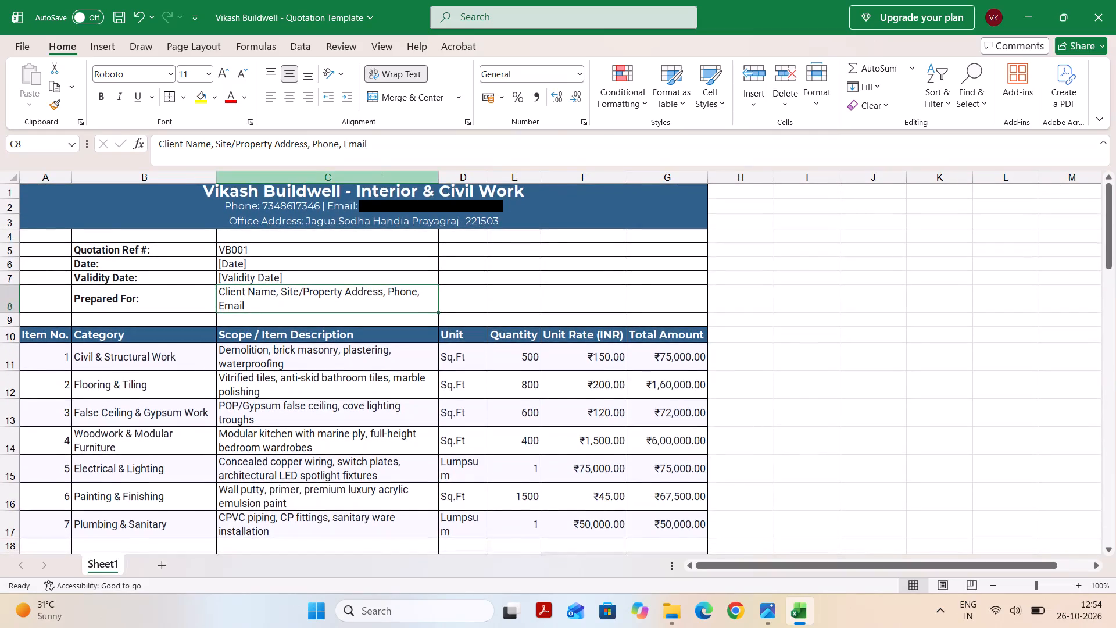
click(210, 193)
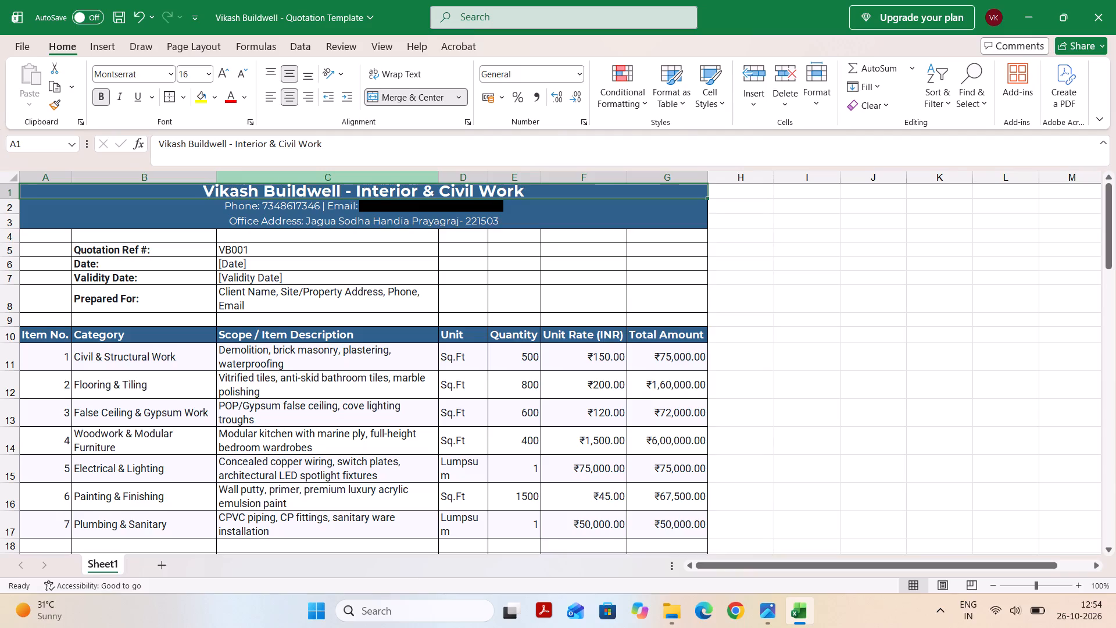
drag(182, 191, 189, 218)
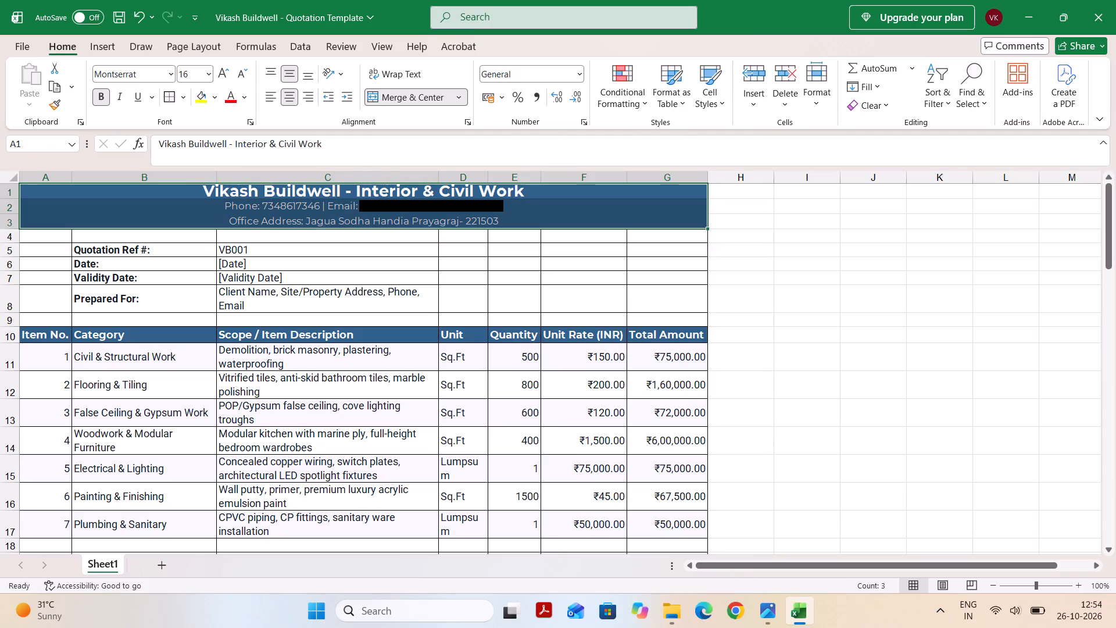
click(221, 336)
scroll(221, 336, up, 1)
scroll(221, 336, down, 1)
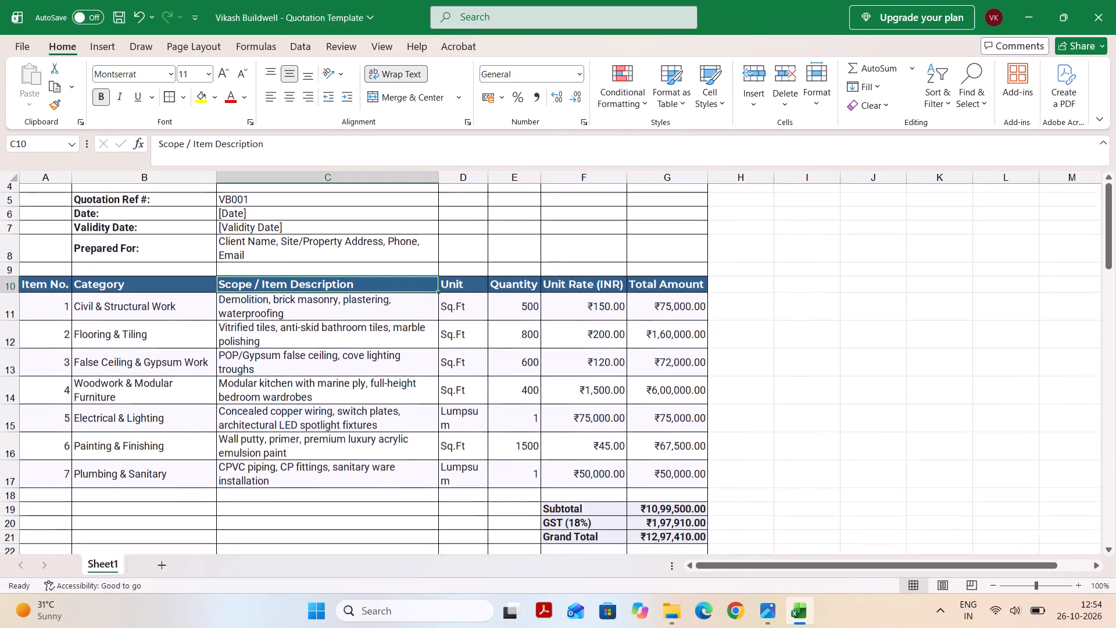
scroll(221, 336, down, 1)
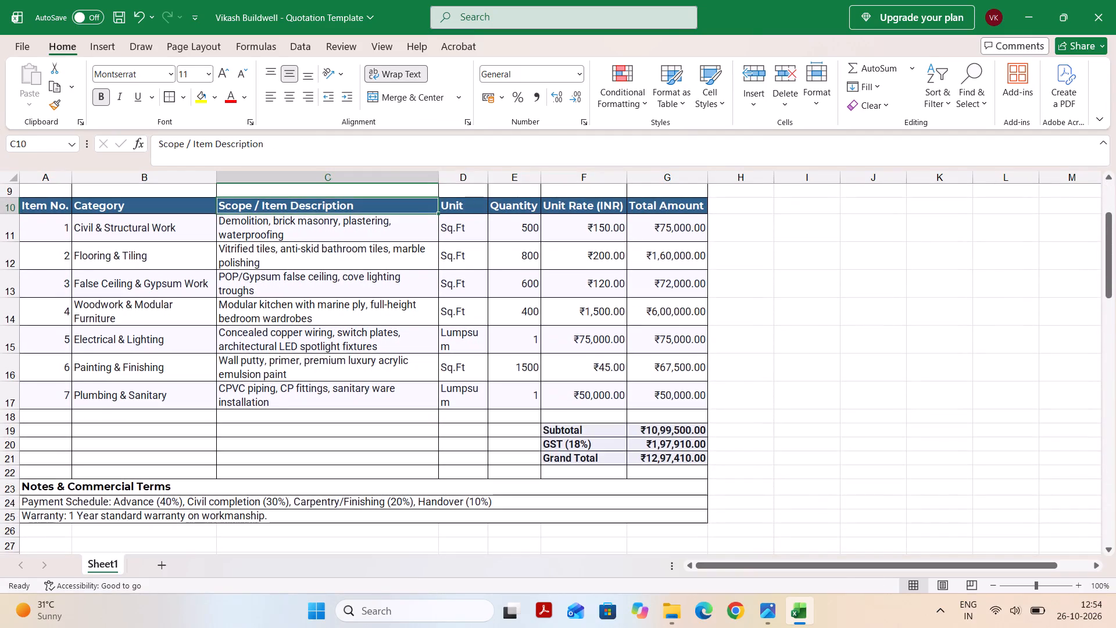
scroll(356, 295, up, 1)
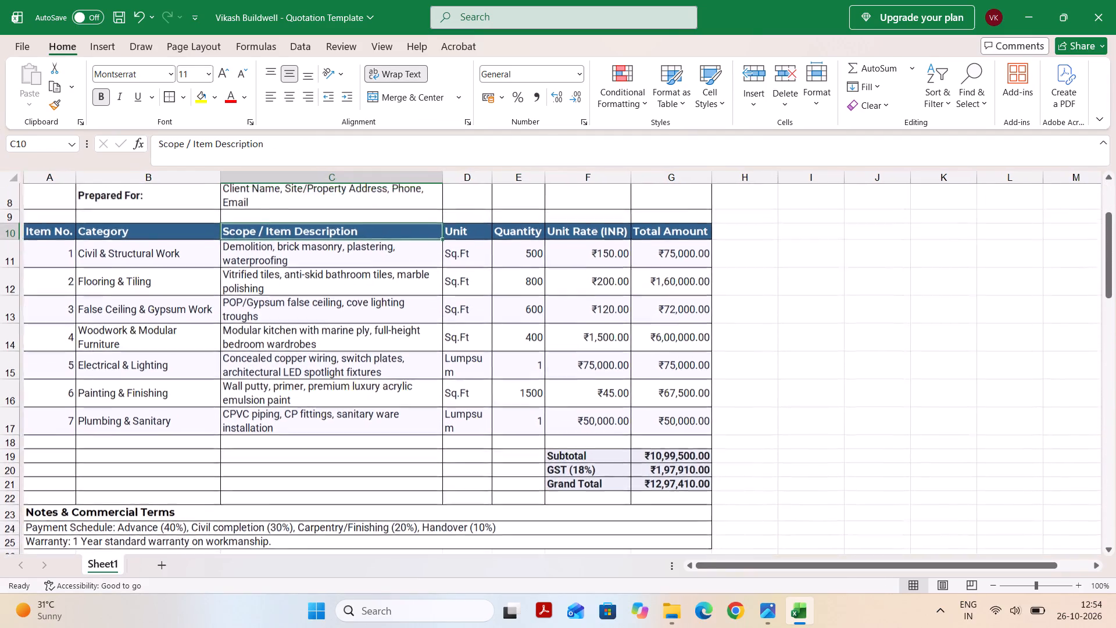
scroll(356, 295, up, 1)
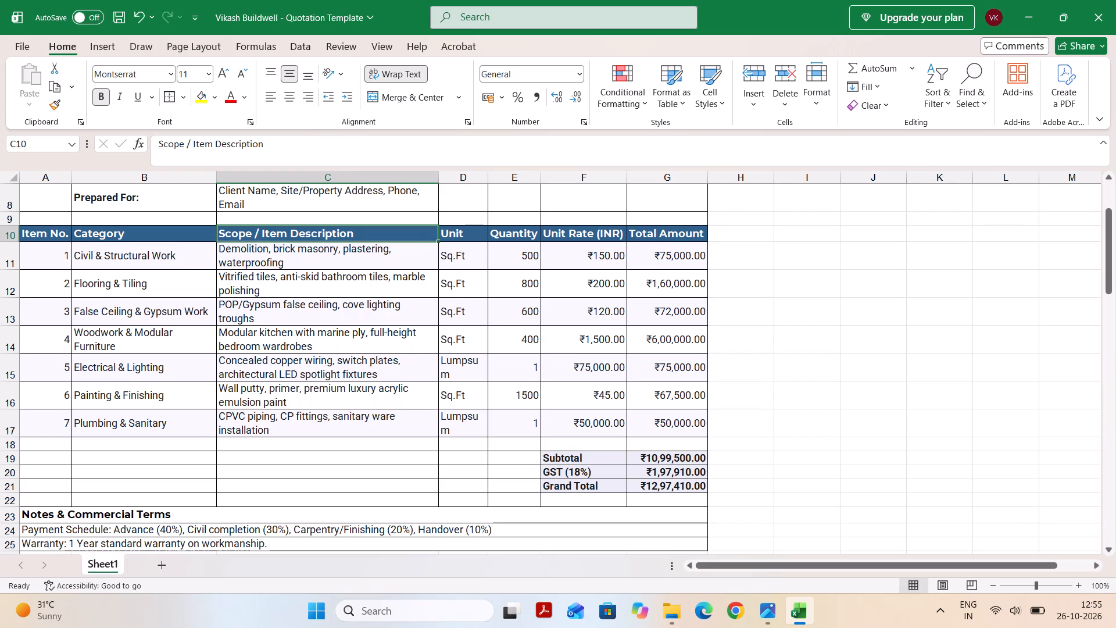
click(375, 267)
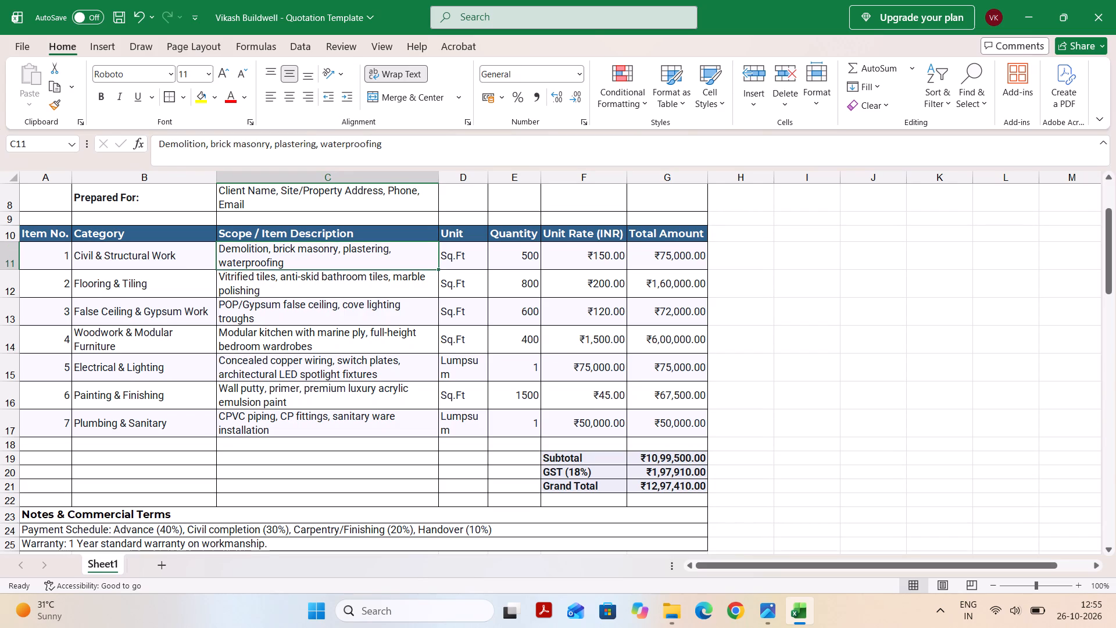
click(451, 259)
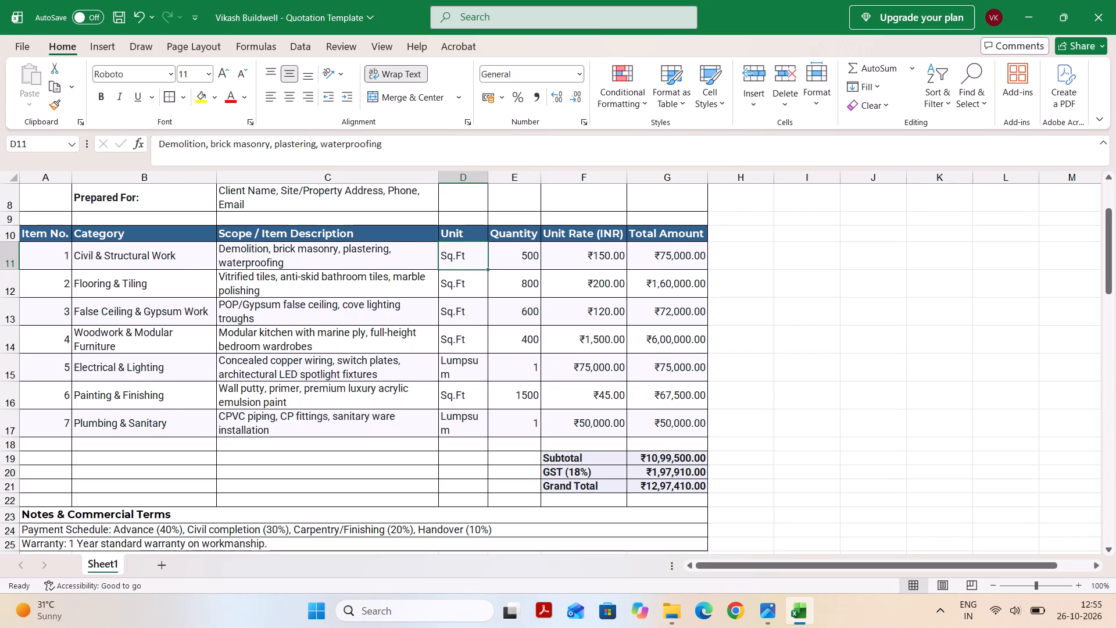
click(142, 250)
click(298, 248)
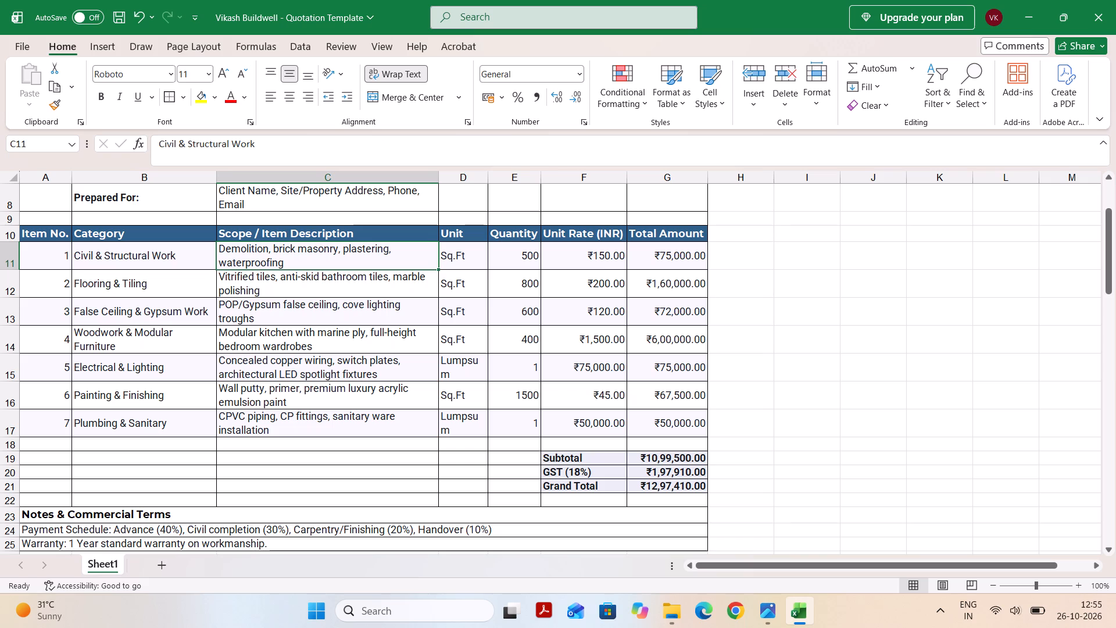
click(255, 255)
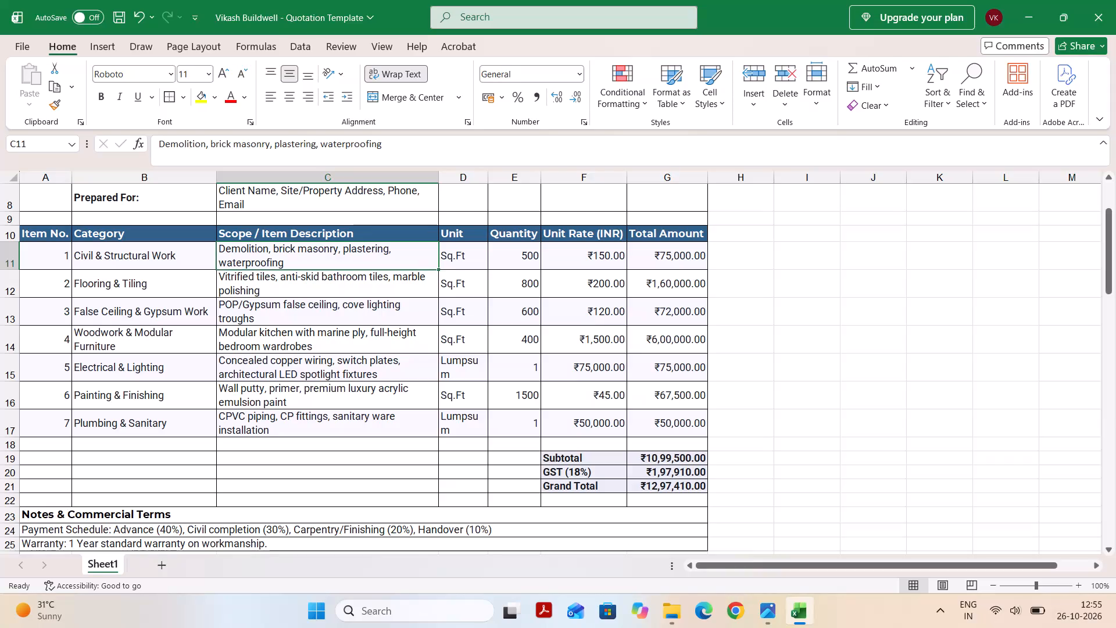
click(654, 288)
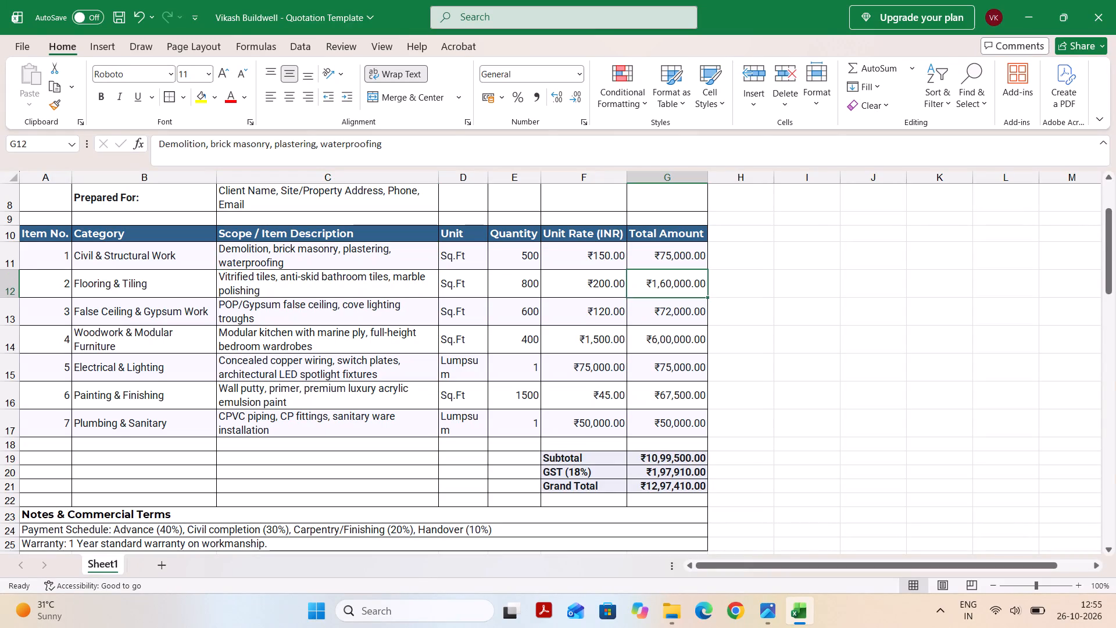
Set the quantities of Civil & Structural Work, Flooring & Tiling, and False Ceiling & Gypsum Work (E11 to E13) to 12000 each.
click(530, 250)
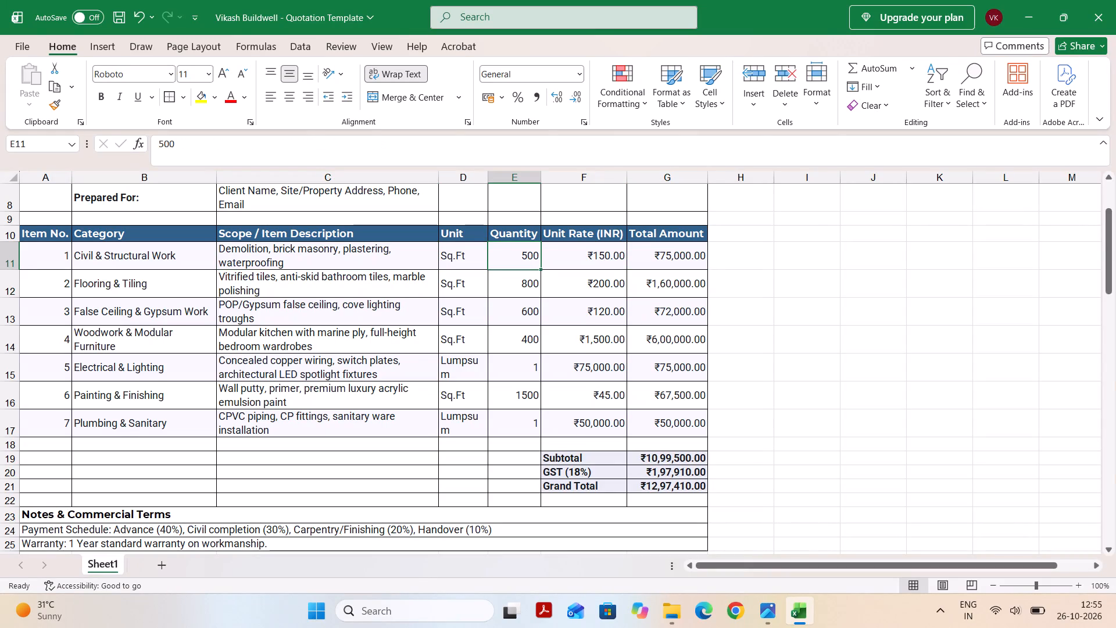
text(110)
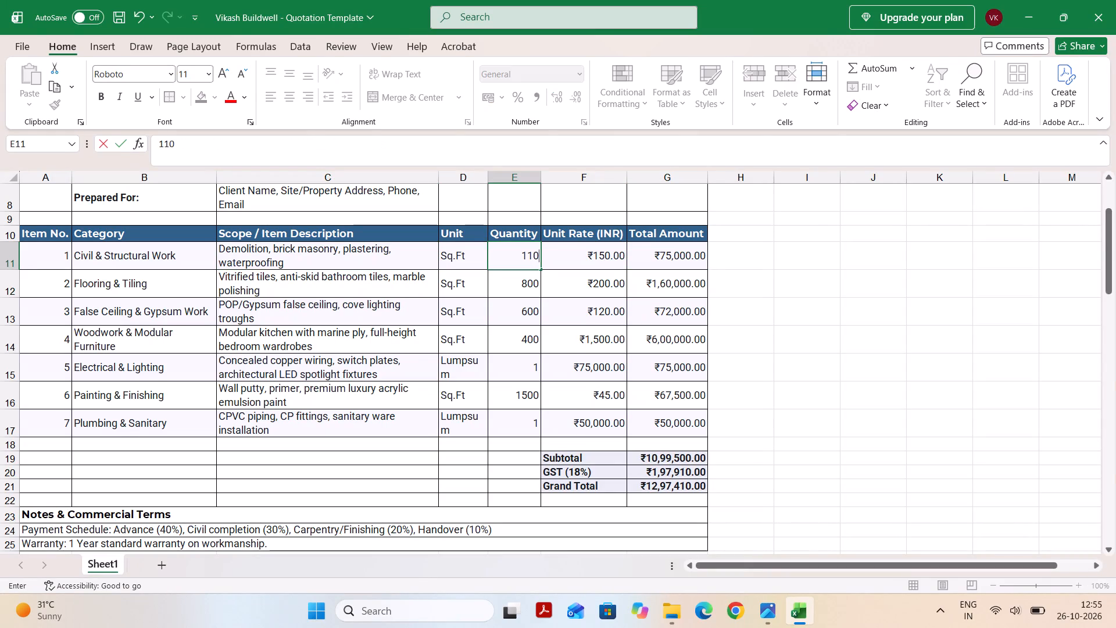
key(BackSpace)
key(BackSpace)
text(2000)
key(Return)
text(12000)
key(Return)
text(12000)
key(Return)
Set the Woodwork & Modular Furniture quantity in cell E14 to 1600.
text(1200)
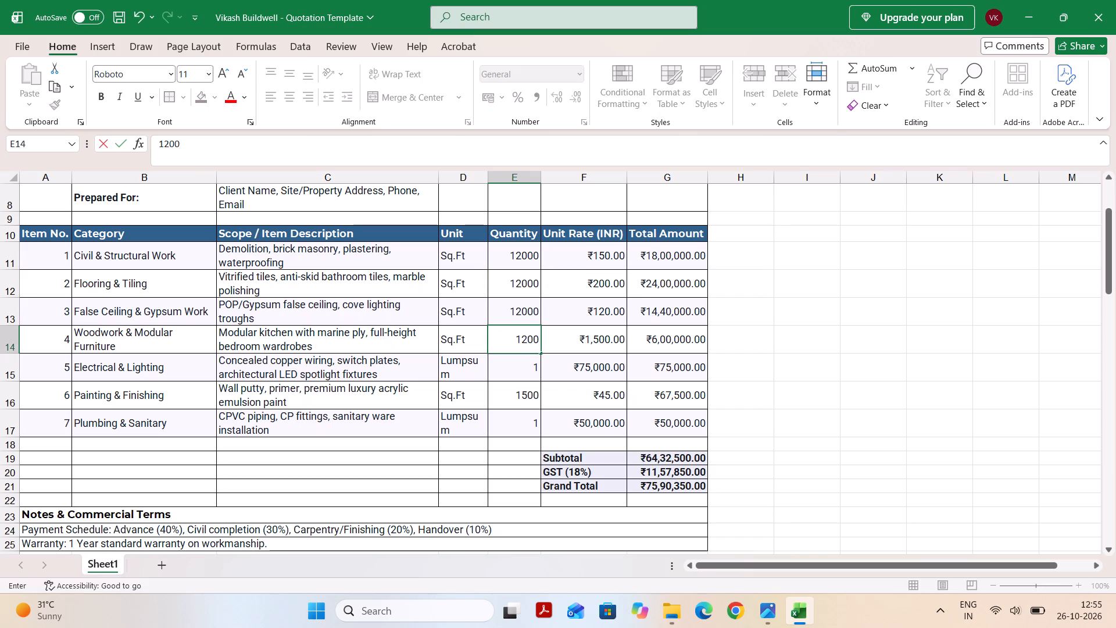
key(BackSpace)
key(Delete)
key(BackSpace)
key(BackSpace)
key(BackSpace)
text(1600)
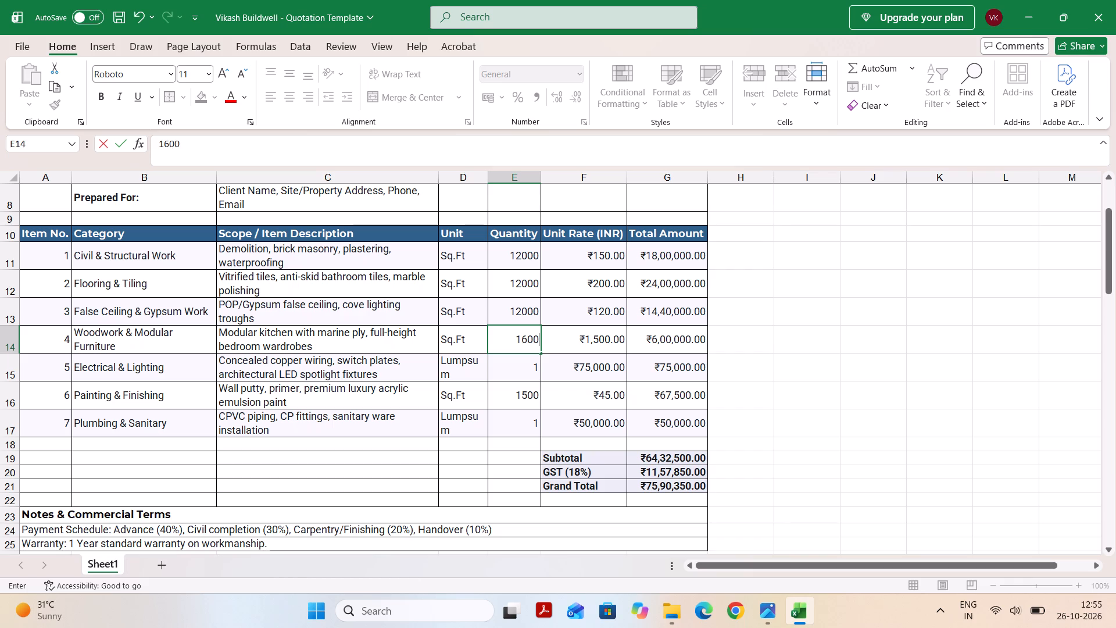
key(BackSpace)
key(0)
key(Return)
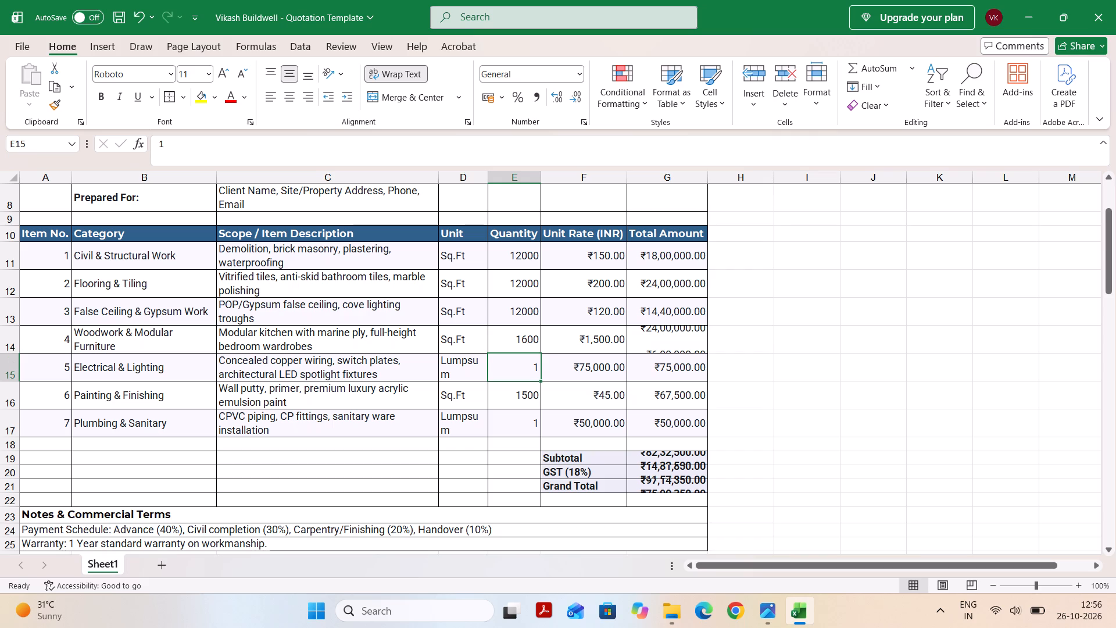
Set the Electrical & Lighting quantity in cell E15 to 12000.
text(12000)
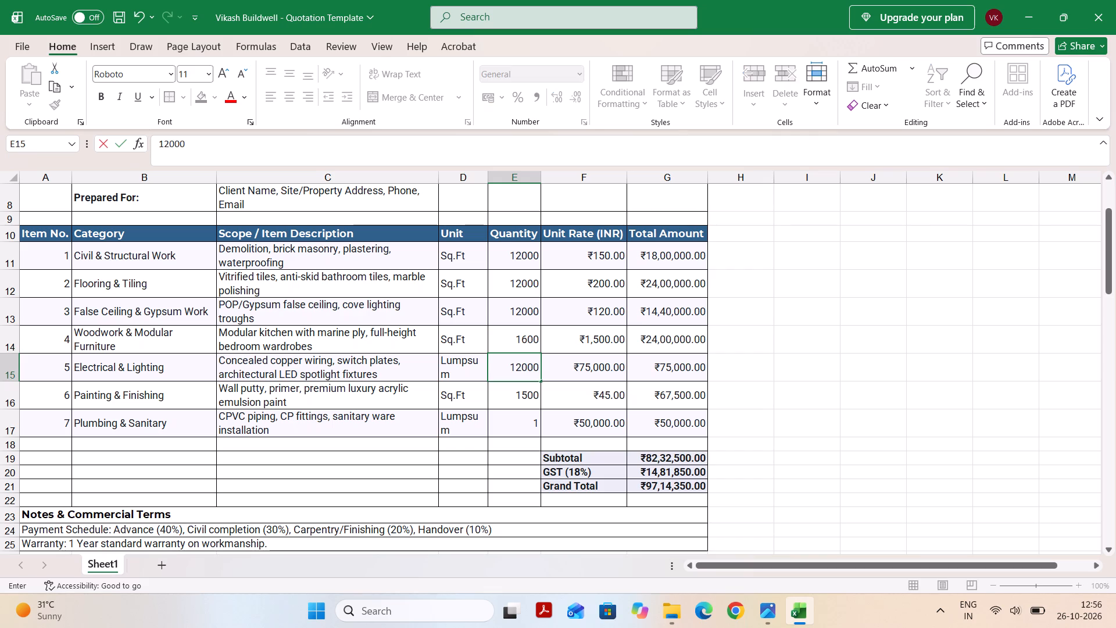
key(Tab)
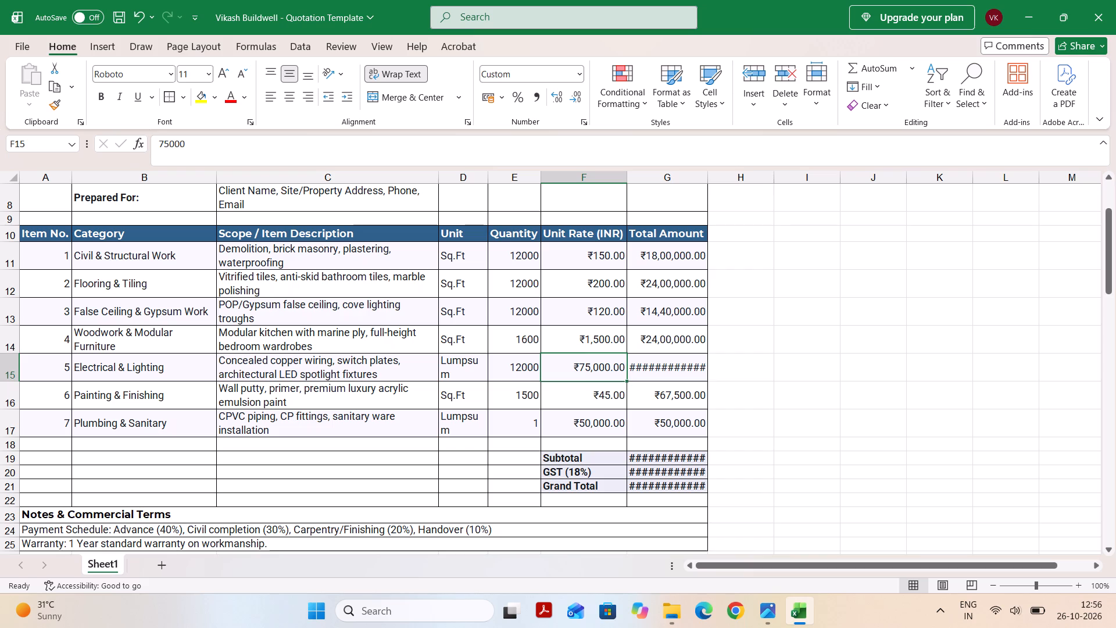
Set the Electrical & Lighting unit rate in cell F15 to 45.
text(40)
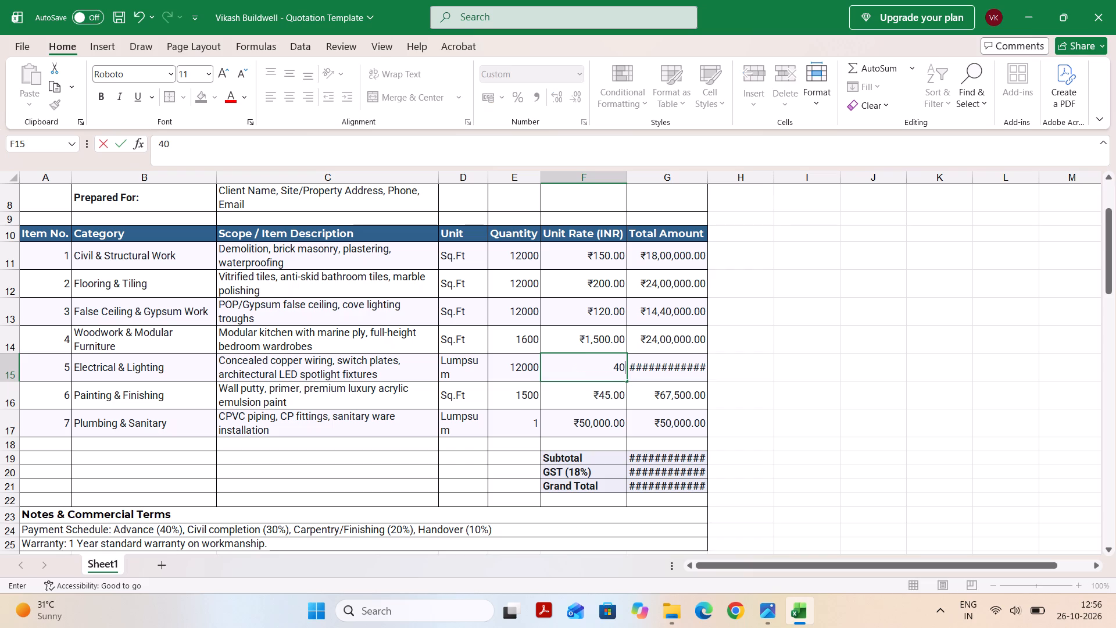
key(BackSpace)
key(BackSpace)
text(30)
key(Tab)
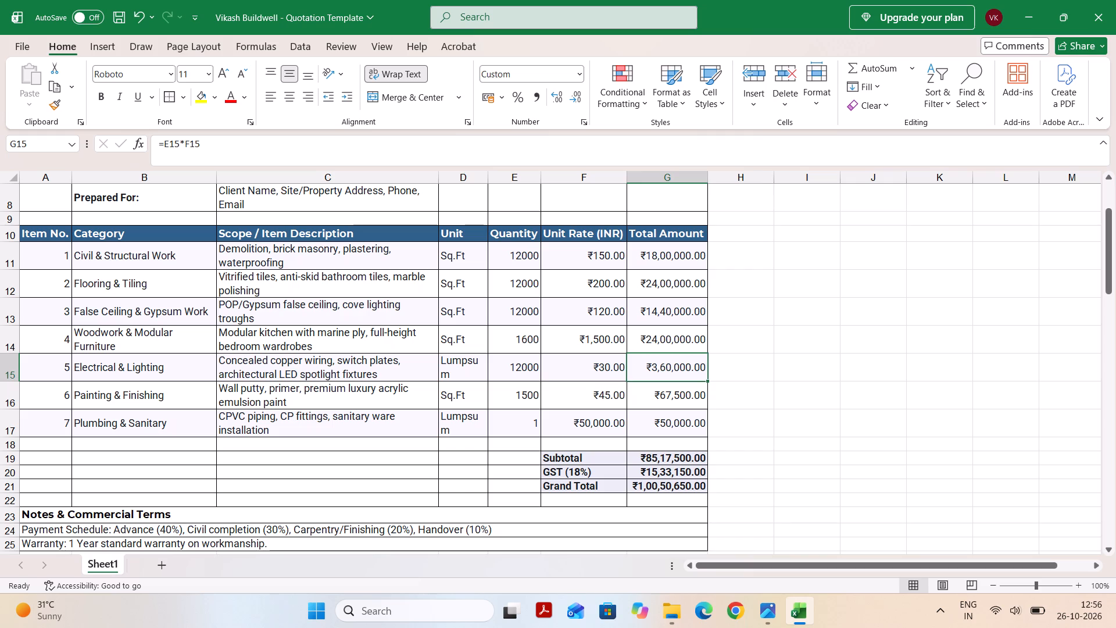
click(600, 362)
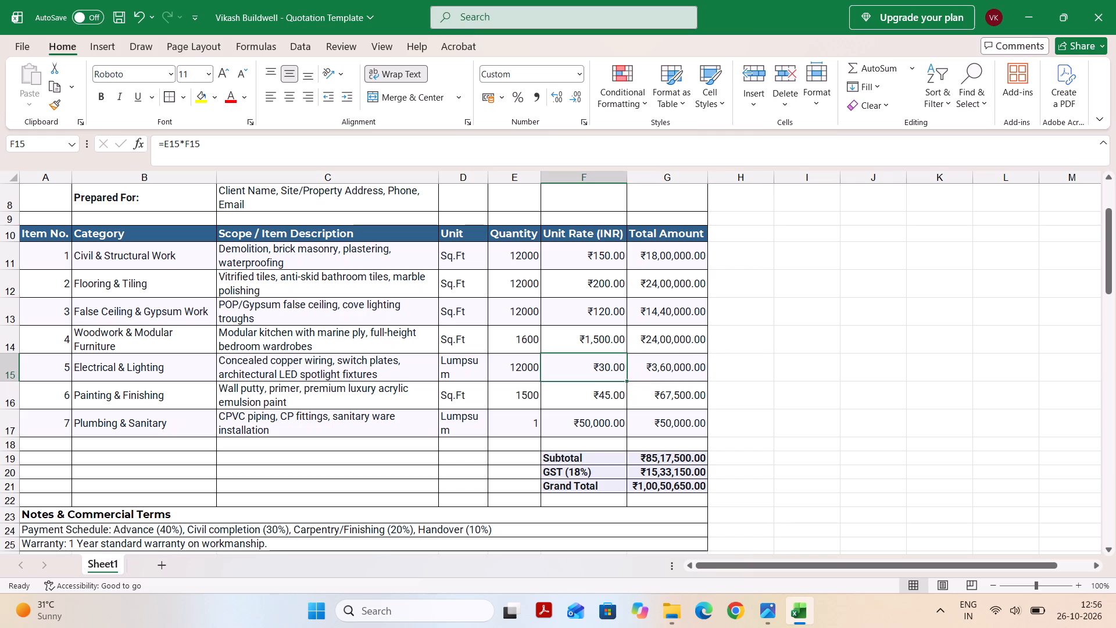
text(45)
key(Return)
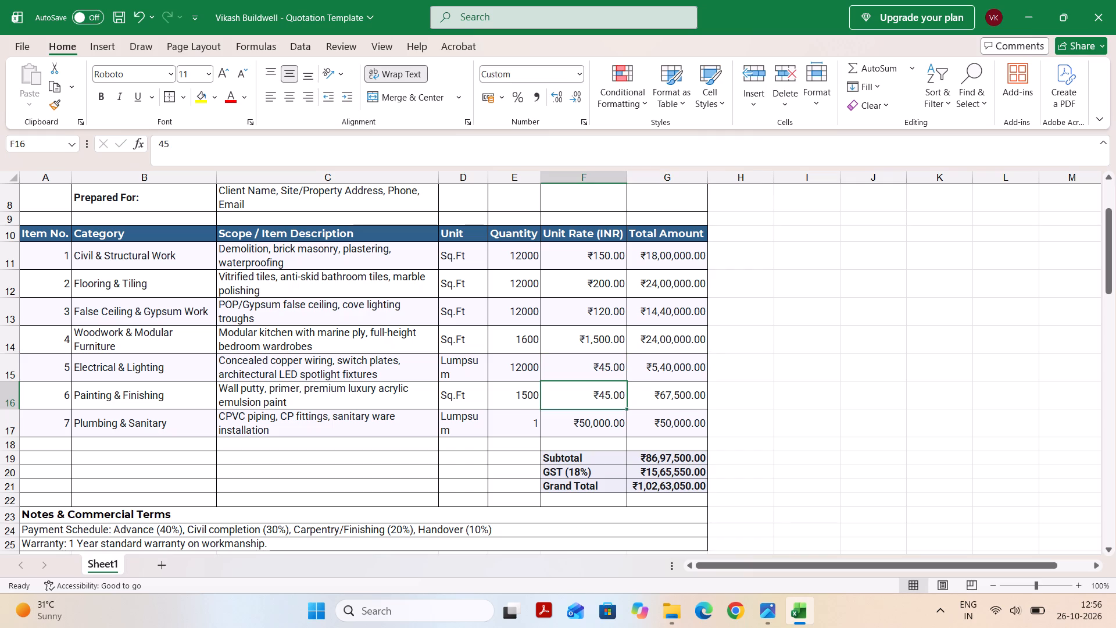
Set the Painting & Finishing quantity in cell E16 to 48000.
click(551, 401)
click(516, 398)
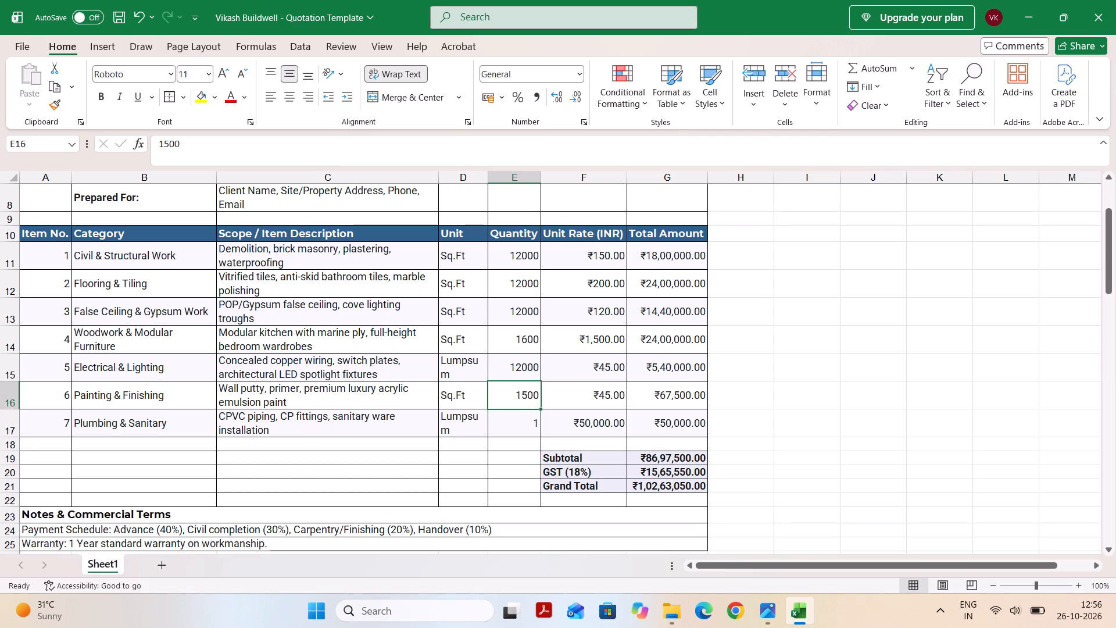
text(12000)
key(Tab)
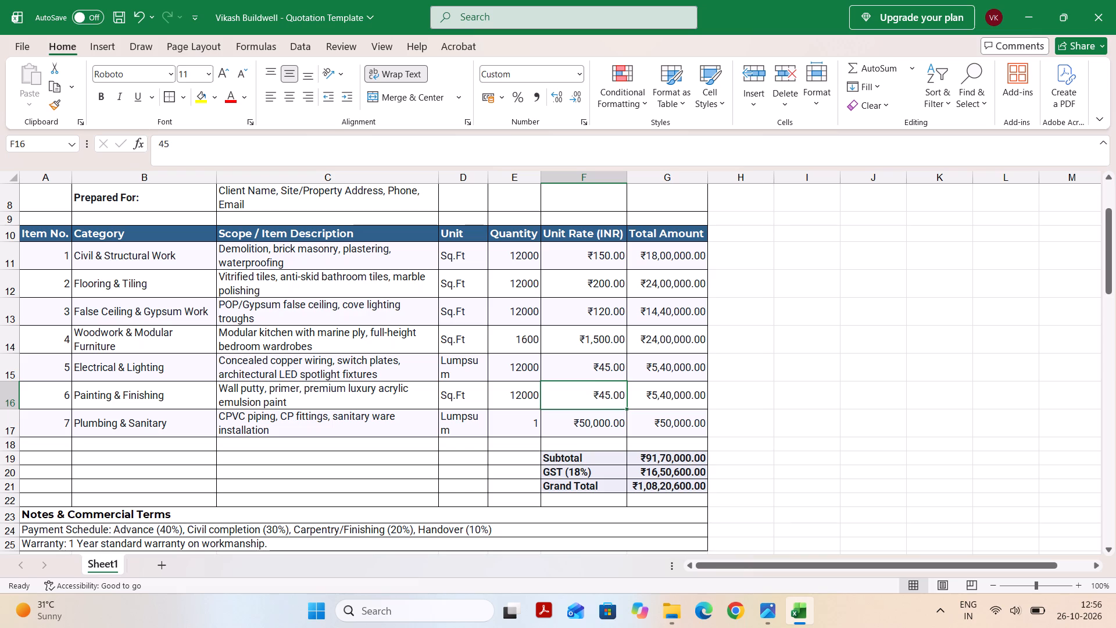
click(523, 392)
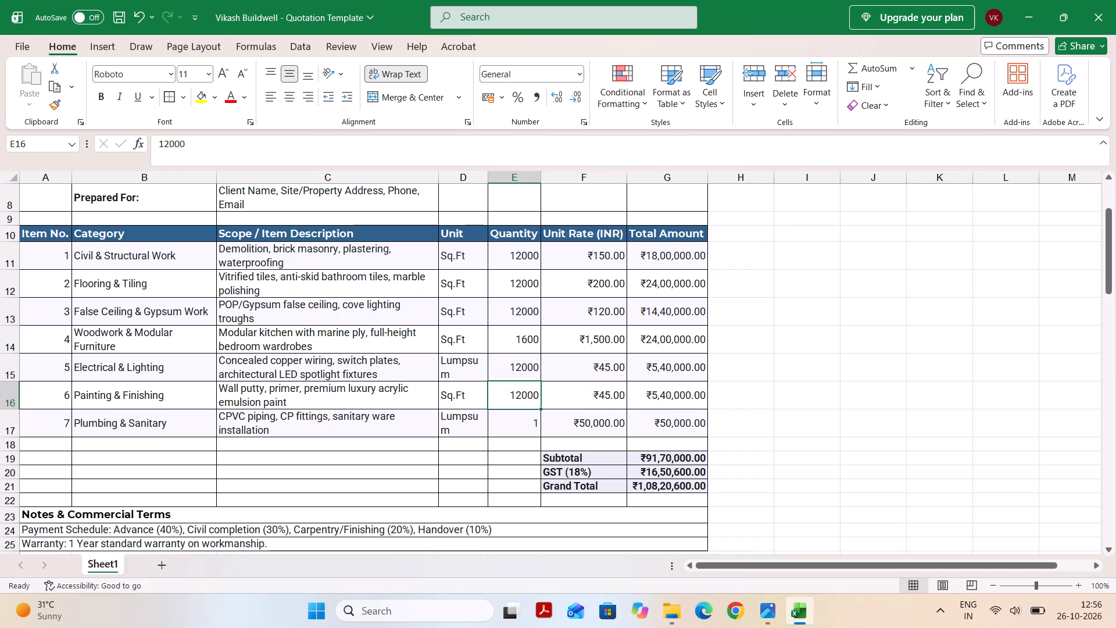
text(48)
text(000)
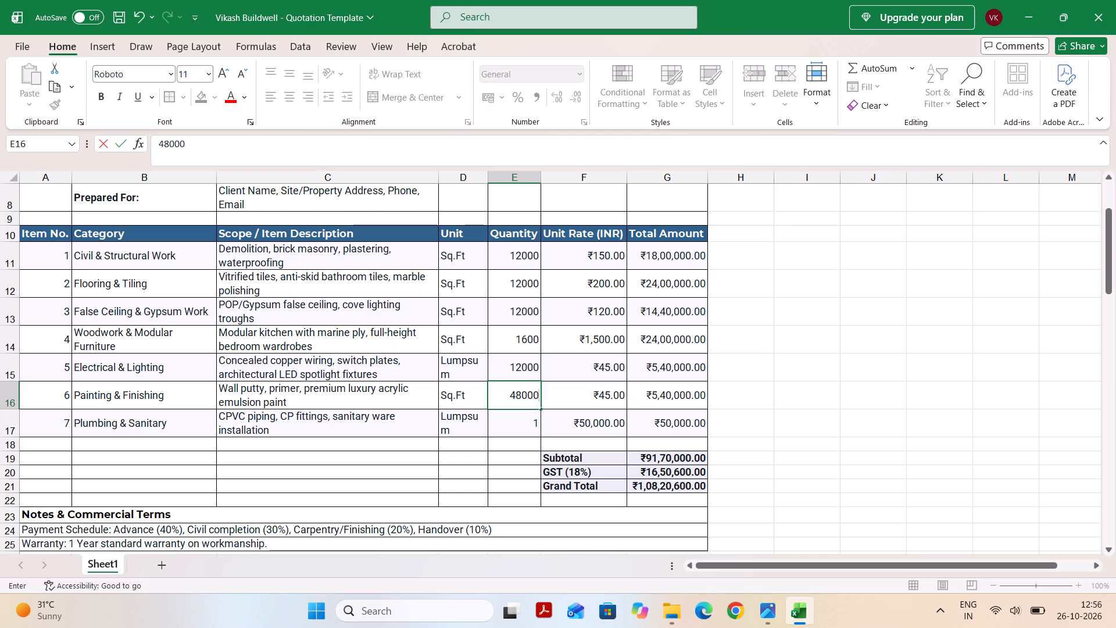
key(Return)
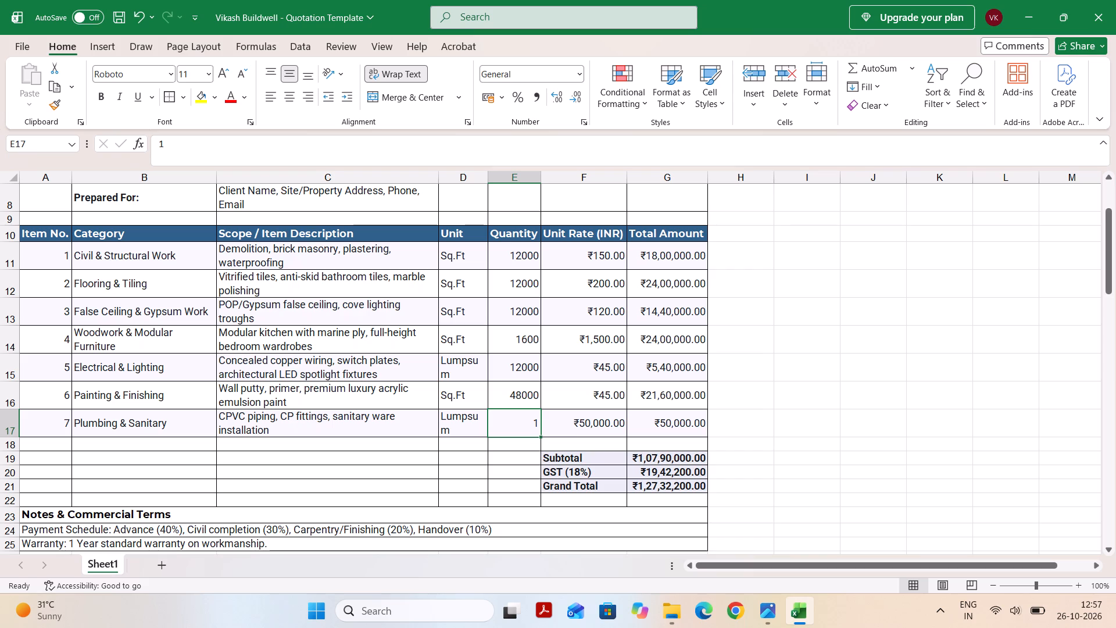
Set the Plumbing & Sanitary unit rate in cell F17 to 100000.
click(594, 425)
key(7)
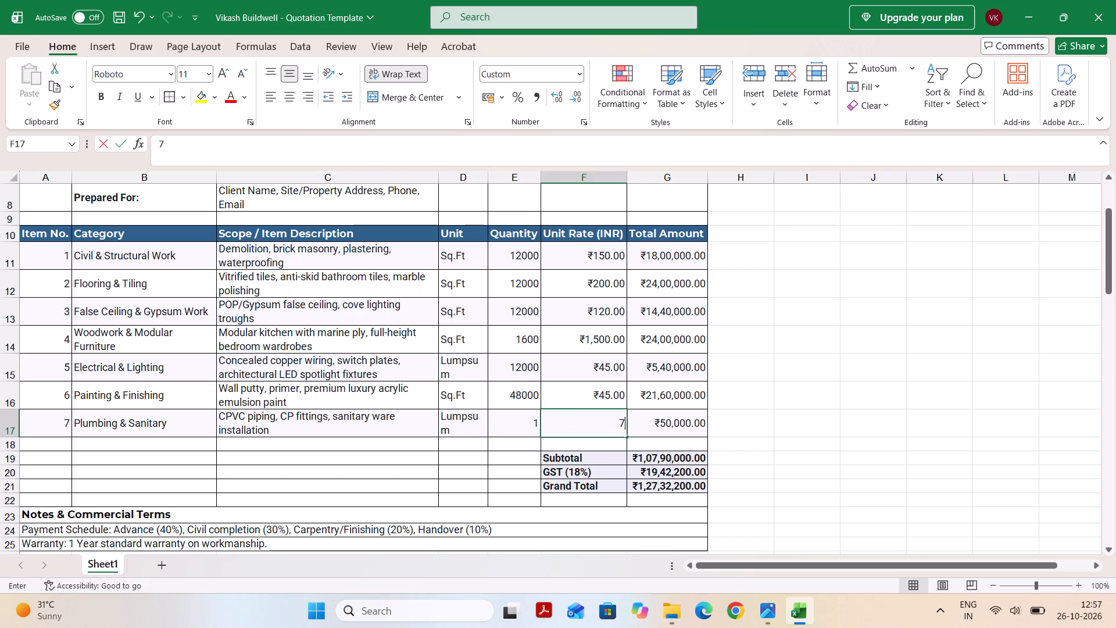
key(BackSpace)
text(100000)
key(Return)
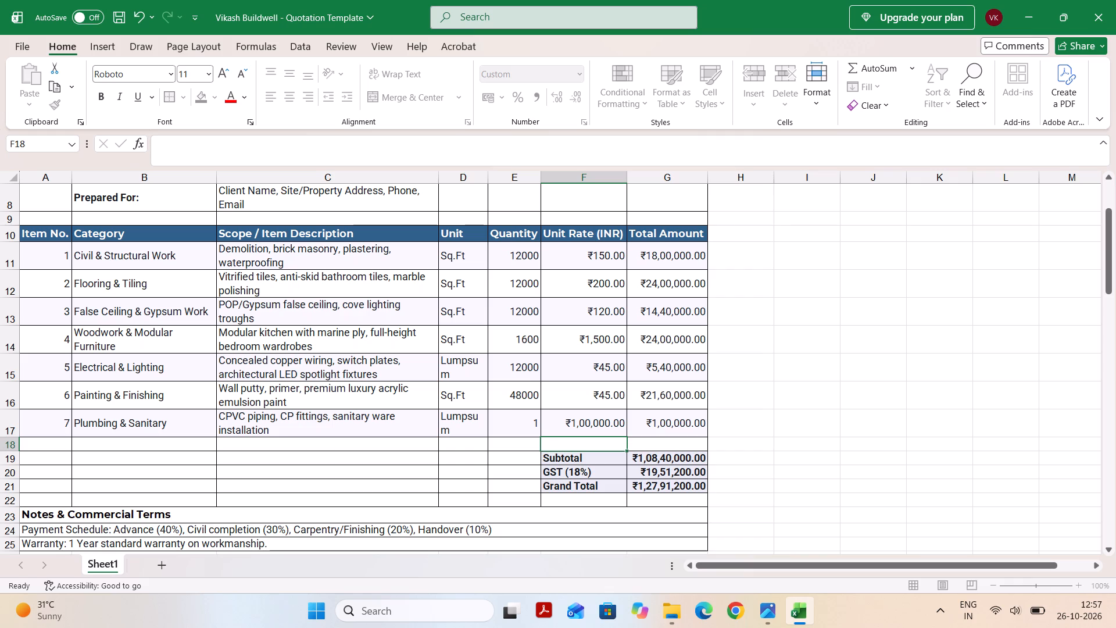
Remove the borders from the blank row A4:G4 below the company header, then apply outside borders only.
click(651, 501)
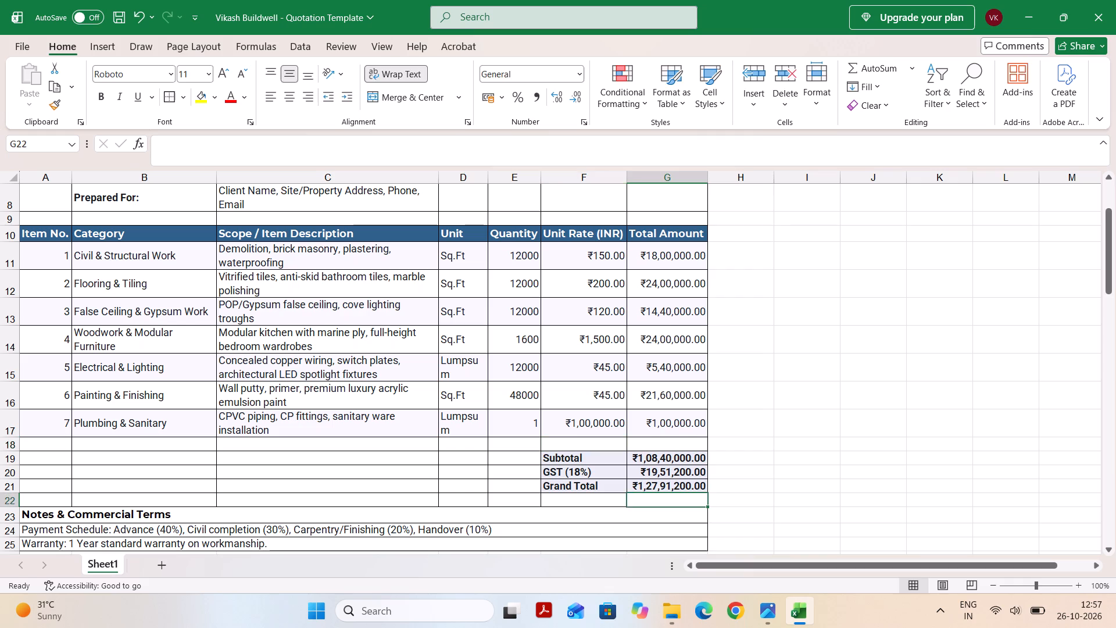
scroll(651, 501, up, 1)
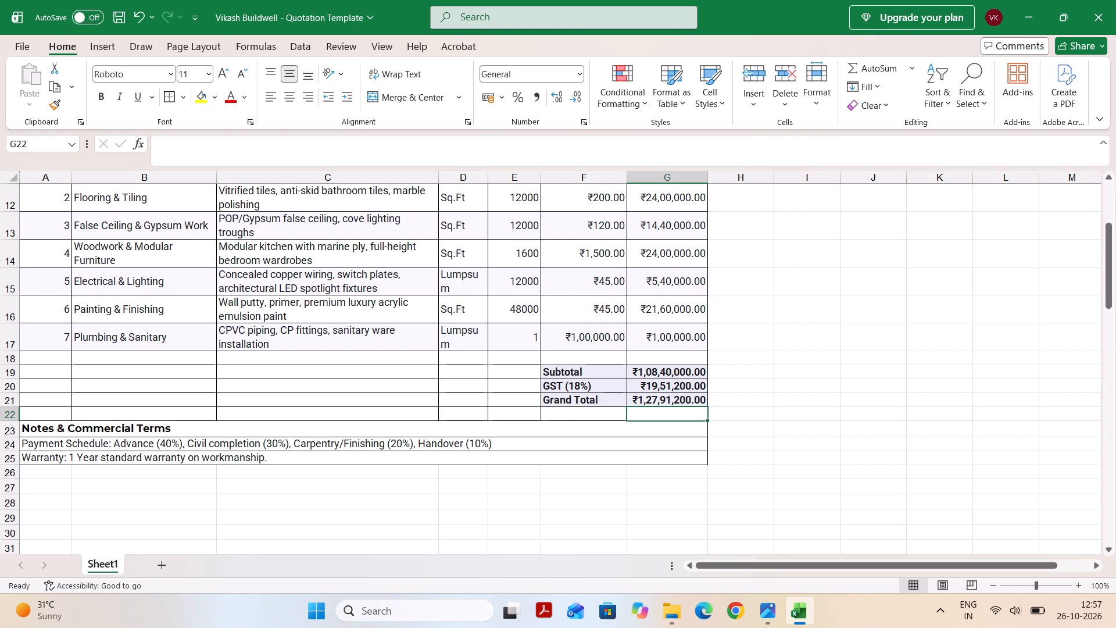
scroll(456, 455, up, 1)
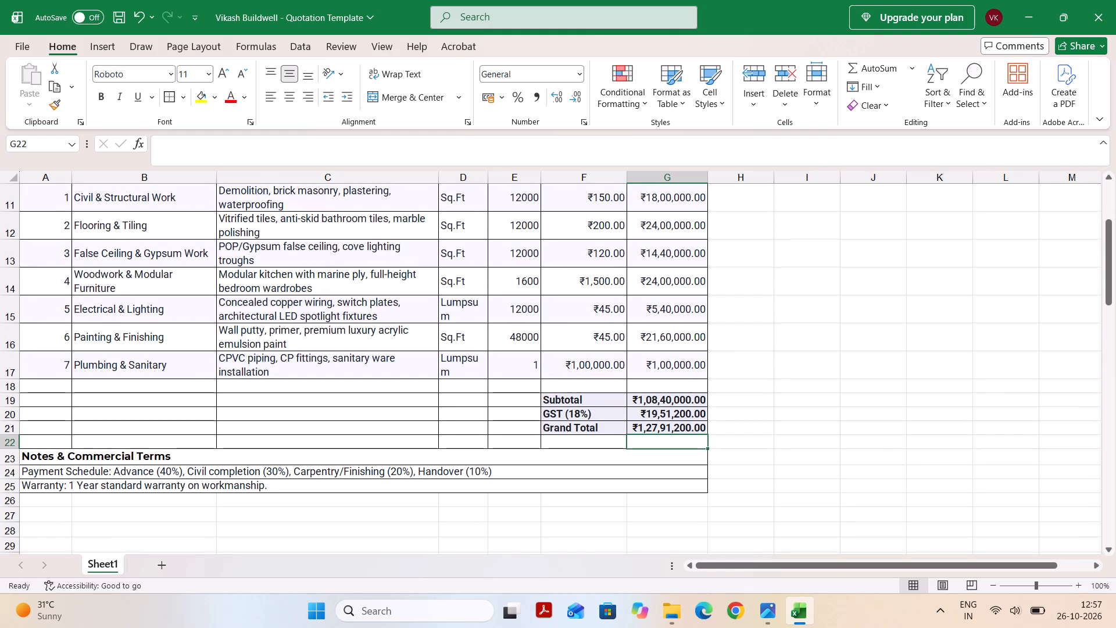
click(288, 468)
scroll(288, 468, up, 1)
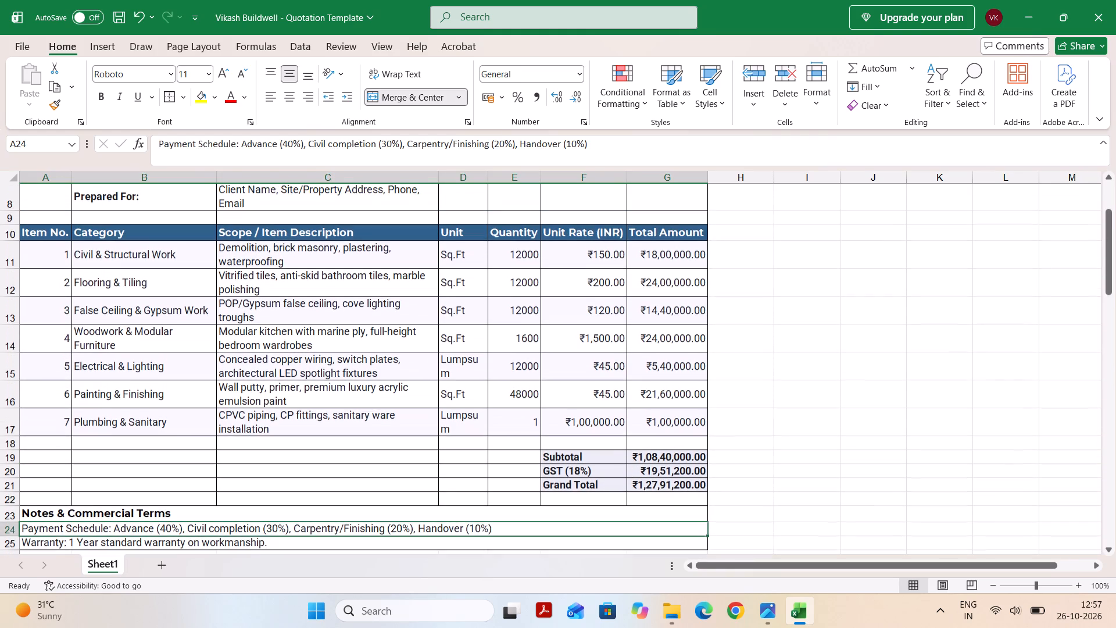
scroll(288, 468, up, 2)
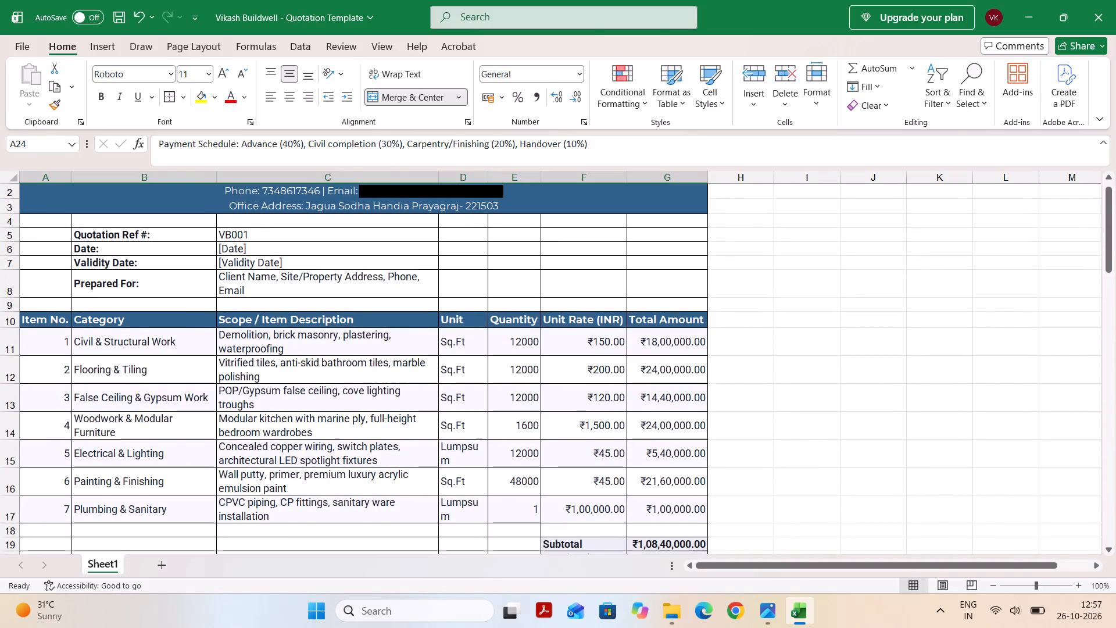
drag(45, 222, 635, 220)
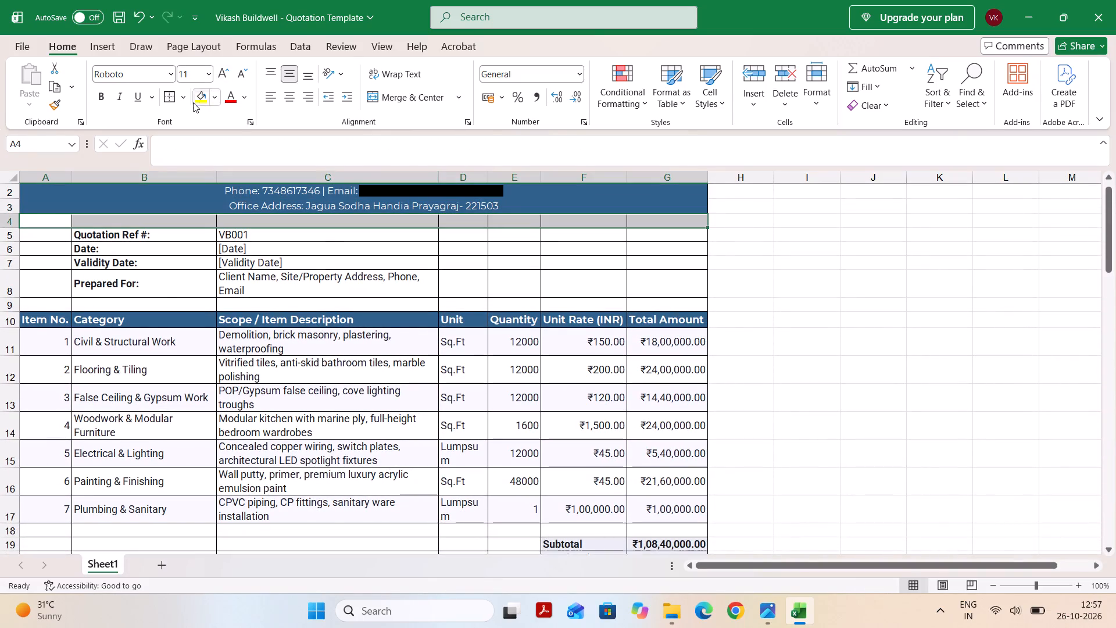
click(184, 96)
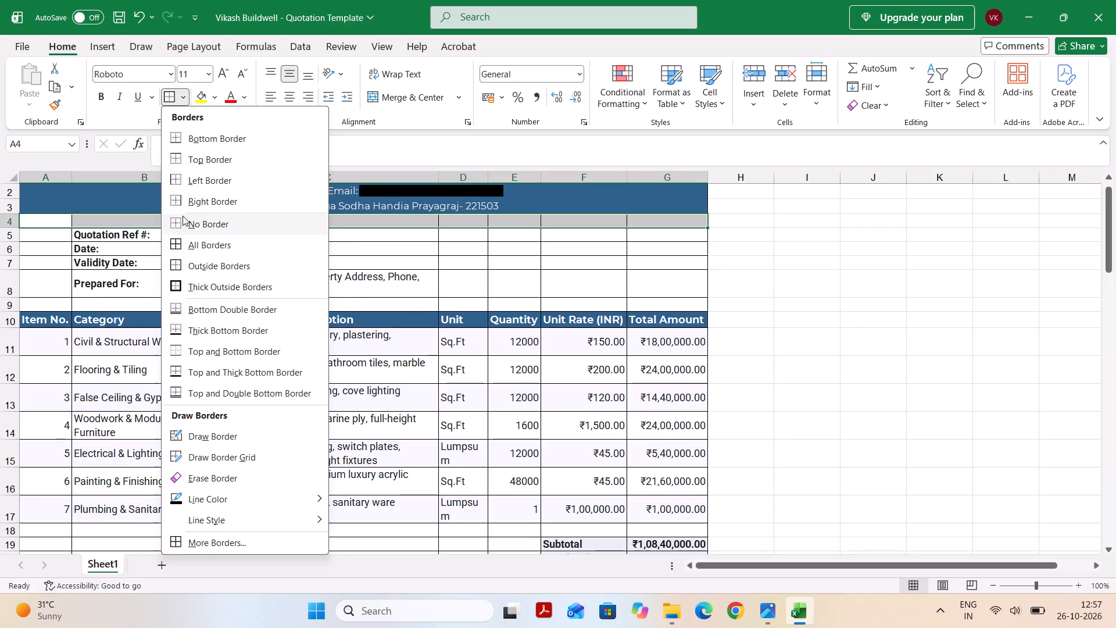
click(183, 216)
click(179, 91)
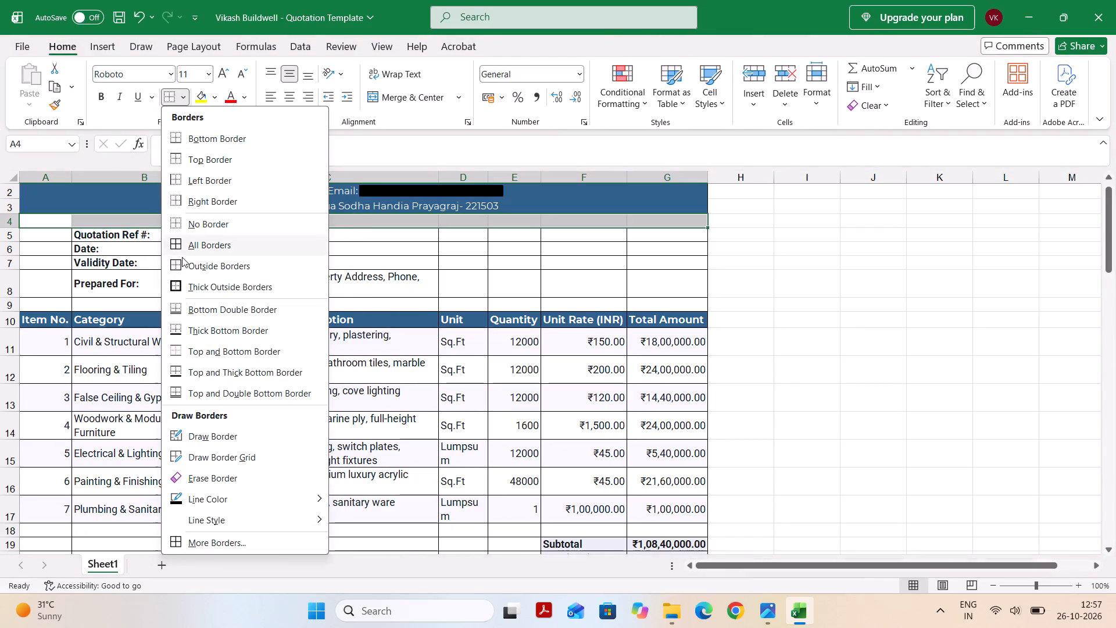
click(182, 257)
click(213, 258)
scroll(213, 258, up, 1)
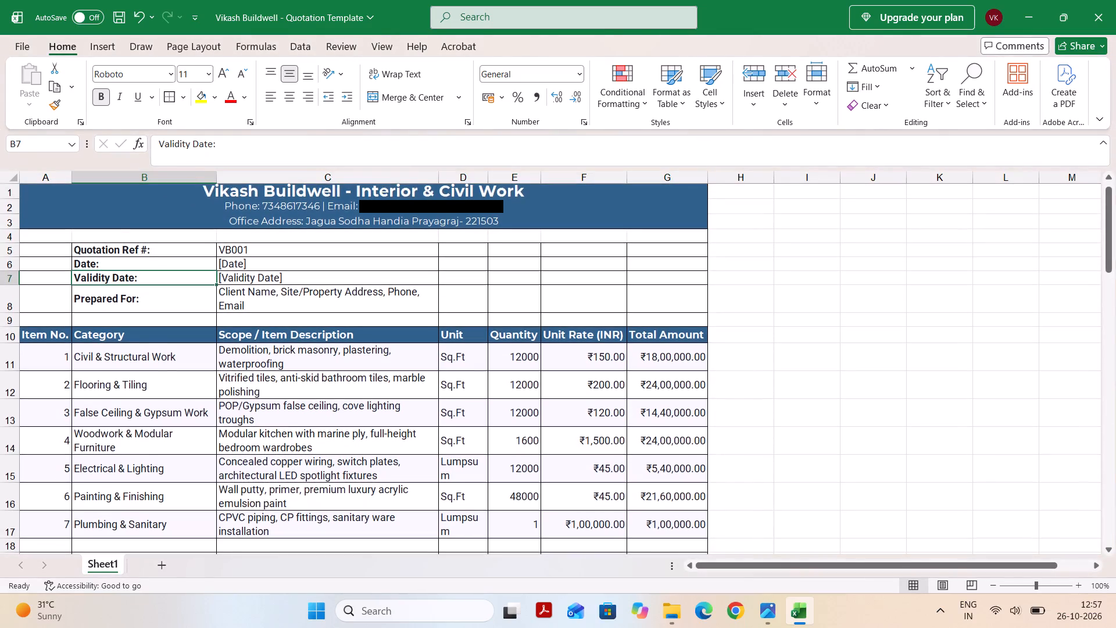
Enter 26/10/26 as the quotation date in cell C6 and left-align it.
click(252, 259)
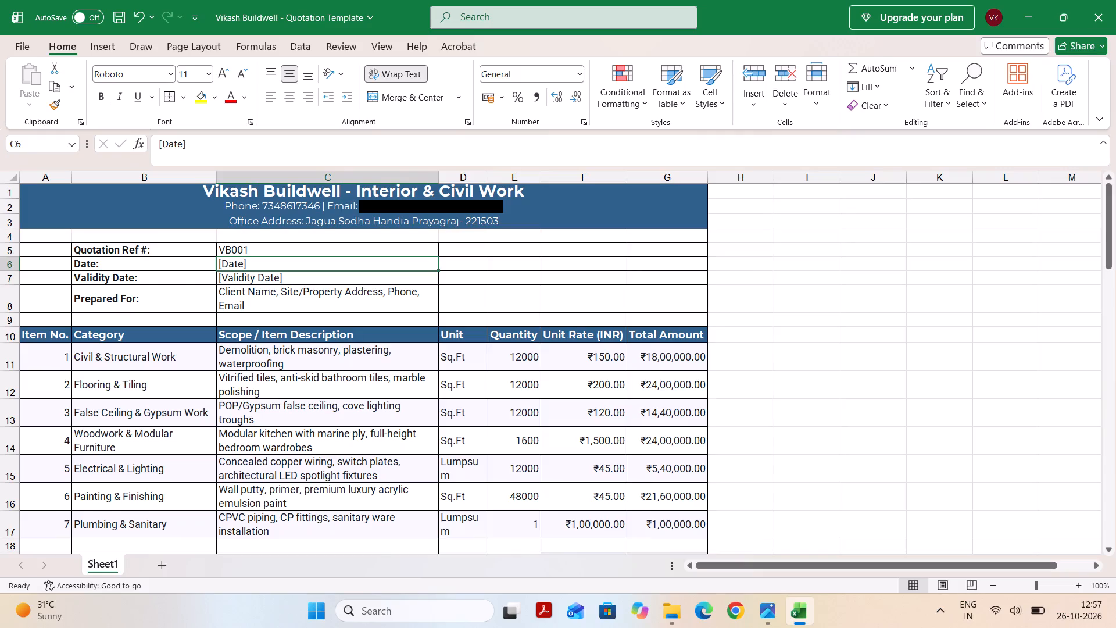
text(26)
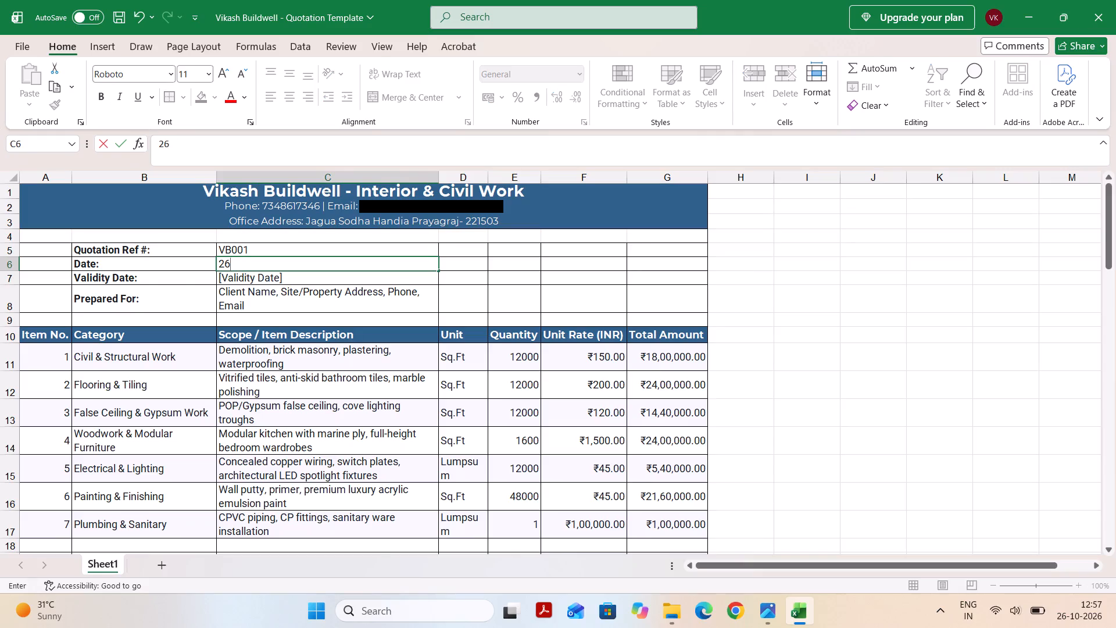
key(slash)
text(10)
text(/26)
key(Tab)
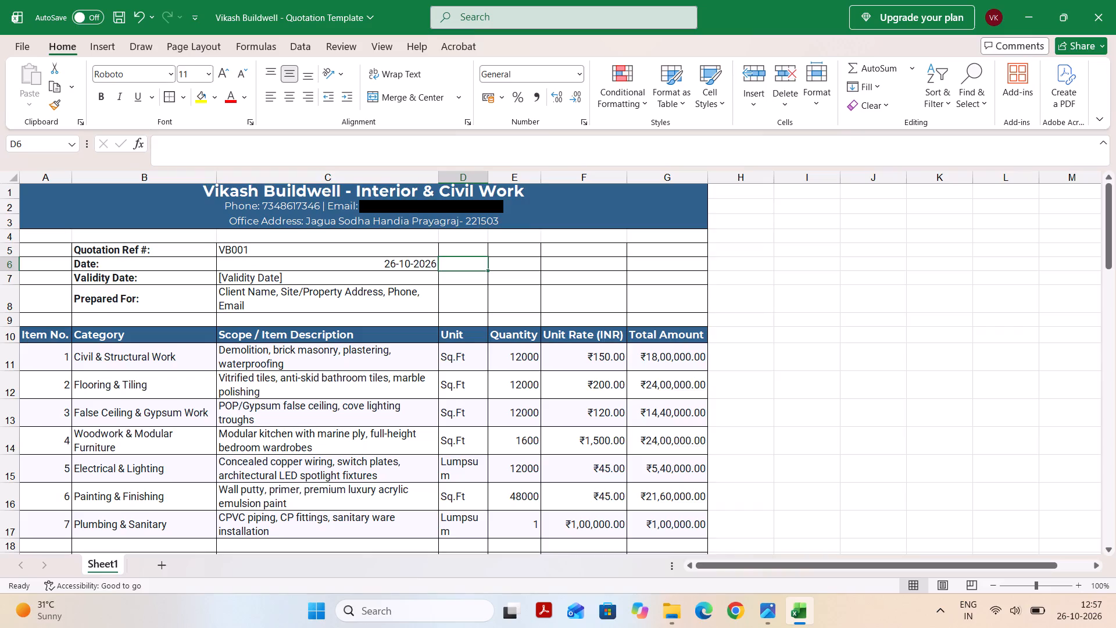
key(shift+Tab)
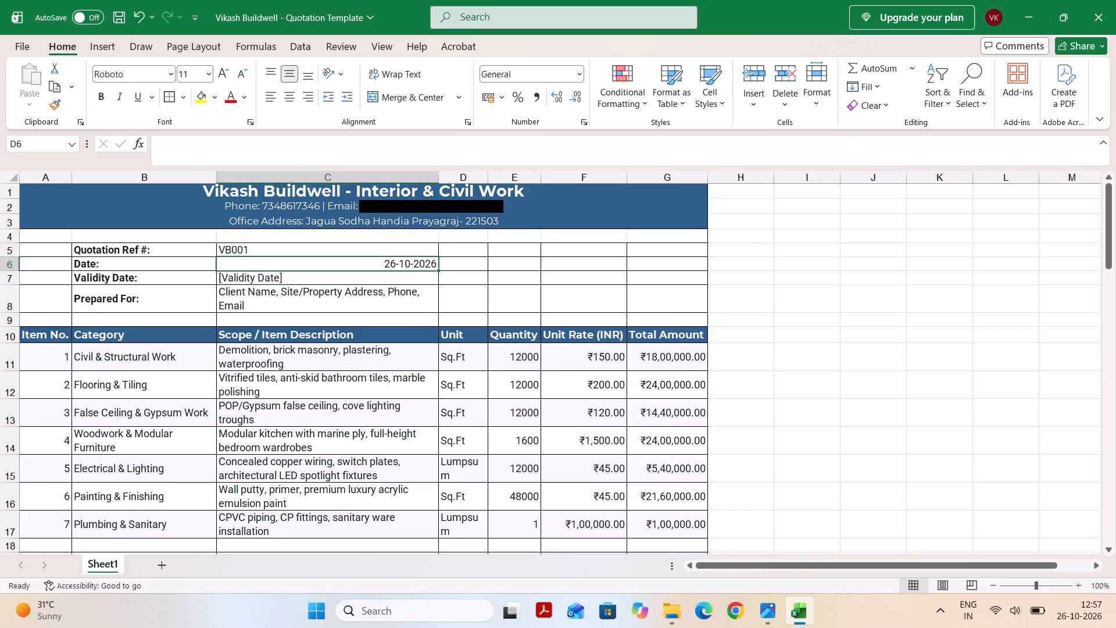
click(270, 105)
Enter 15/11/26 as the validity date in cell C7 and left-align it.
click(274, 280)
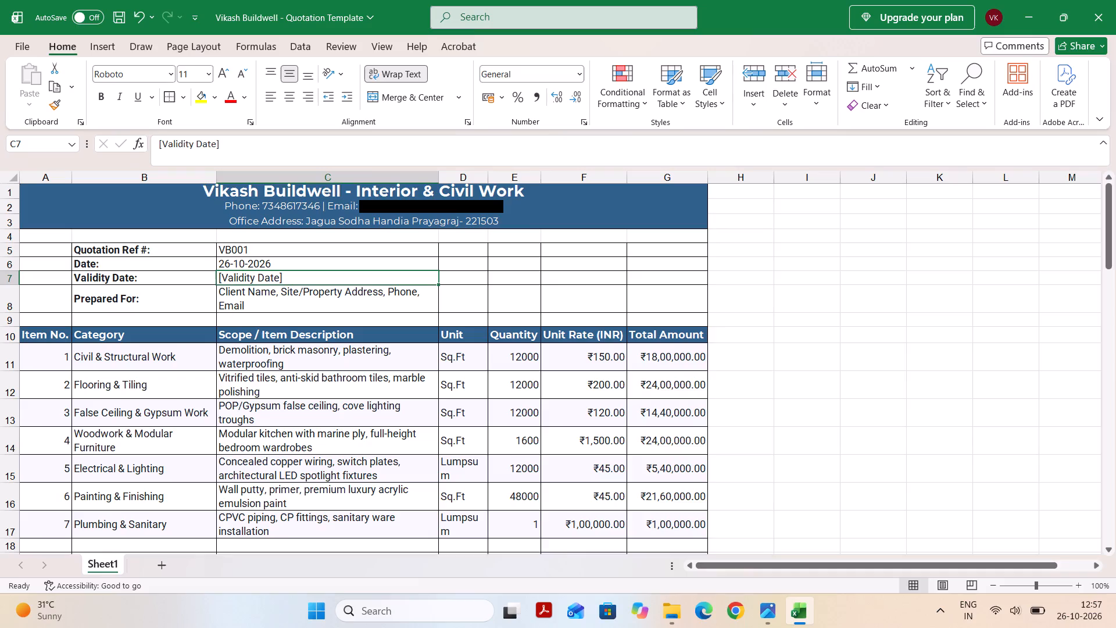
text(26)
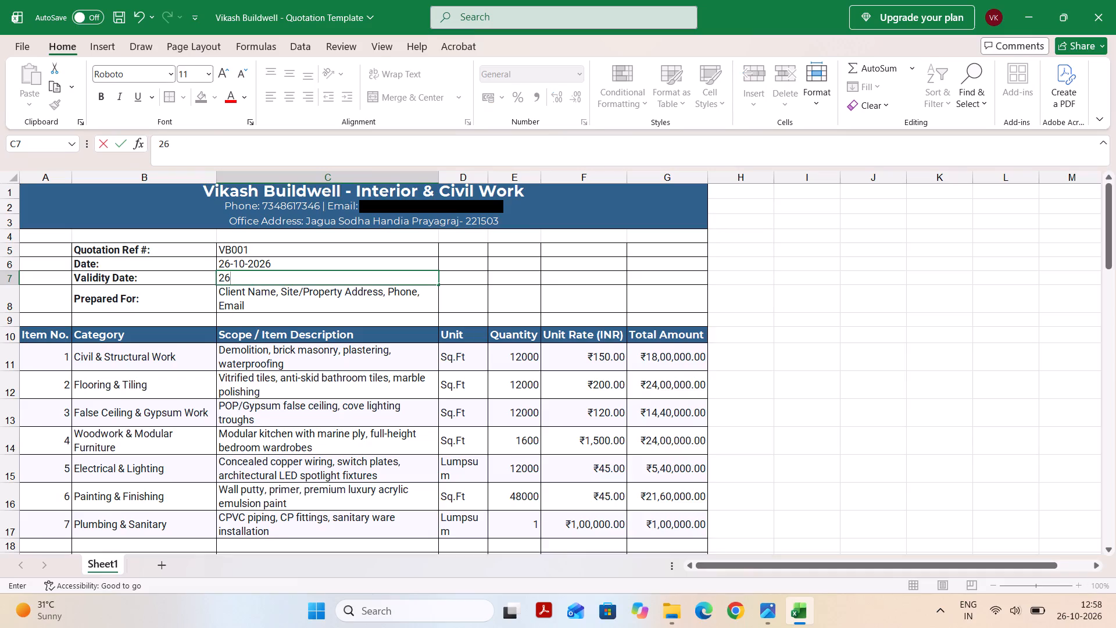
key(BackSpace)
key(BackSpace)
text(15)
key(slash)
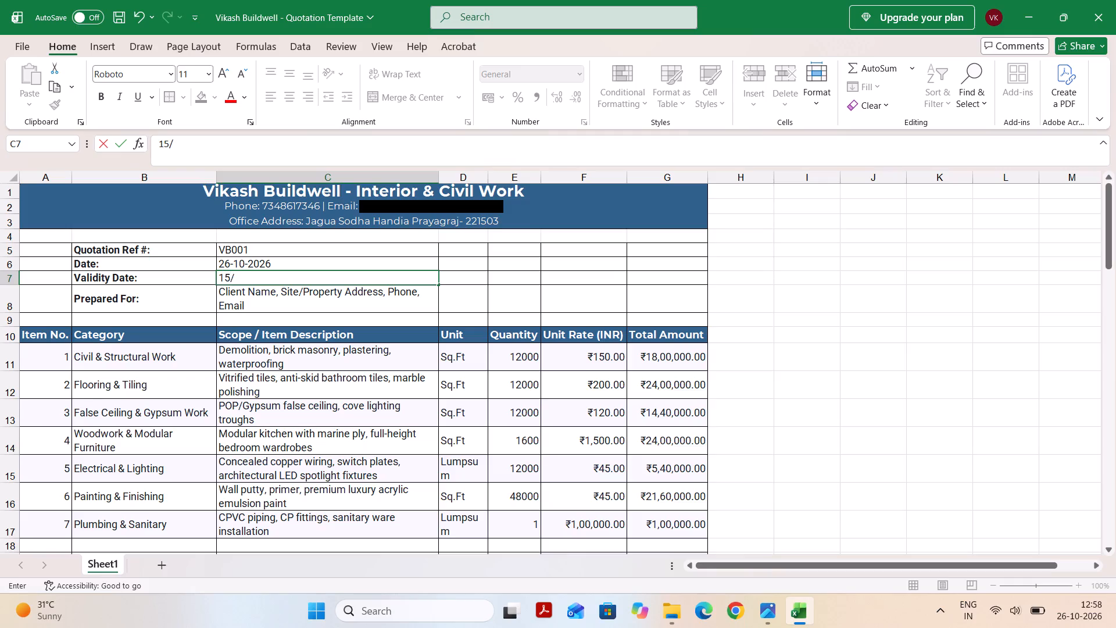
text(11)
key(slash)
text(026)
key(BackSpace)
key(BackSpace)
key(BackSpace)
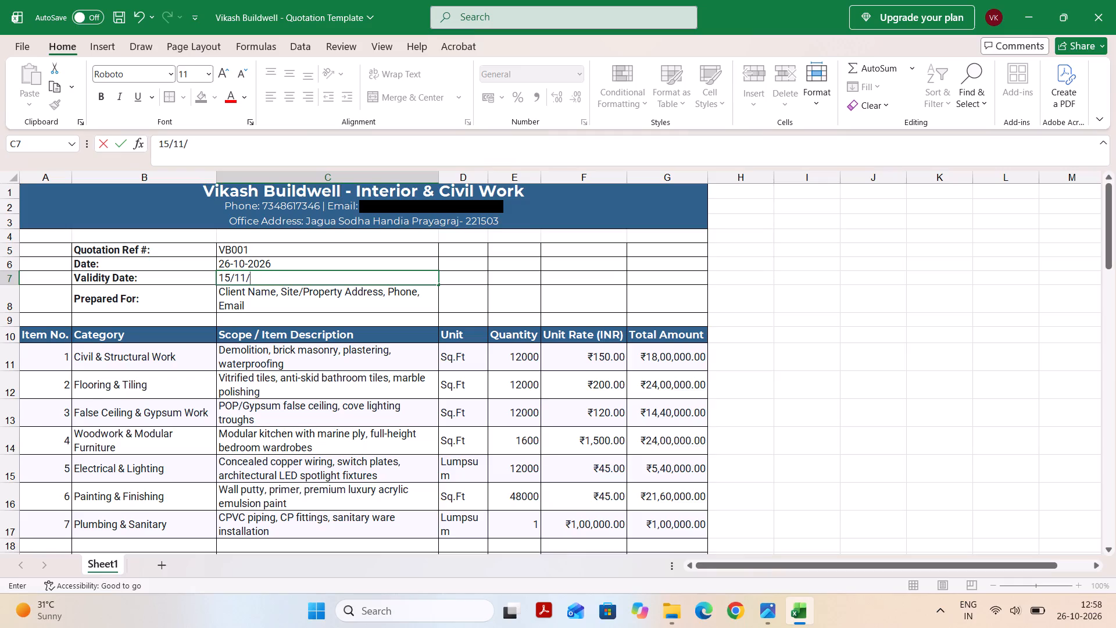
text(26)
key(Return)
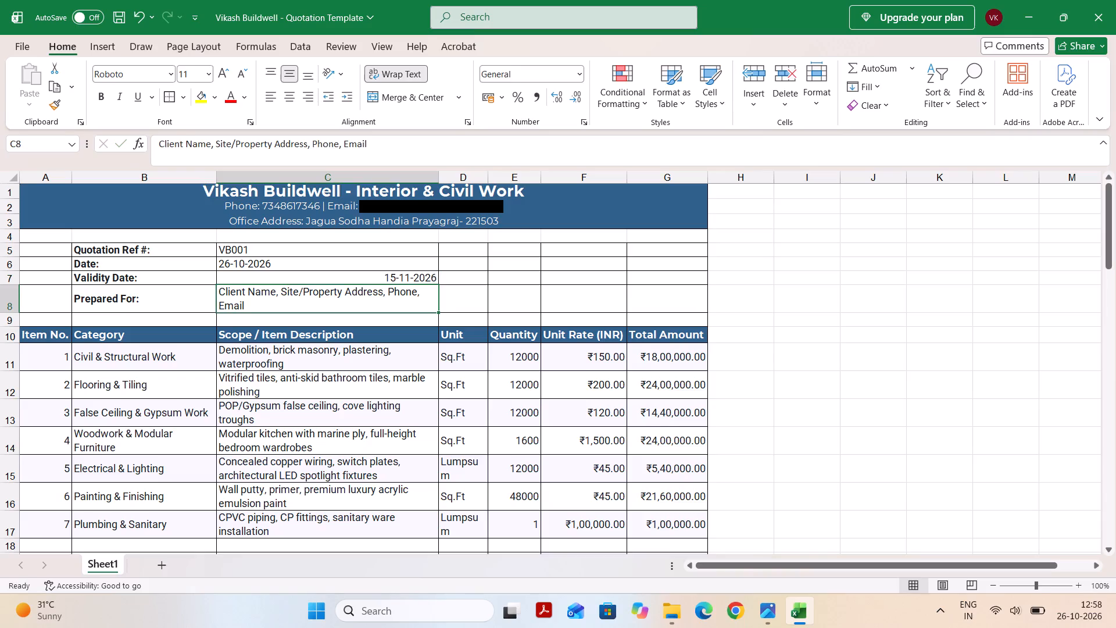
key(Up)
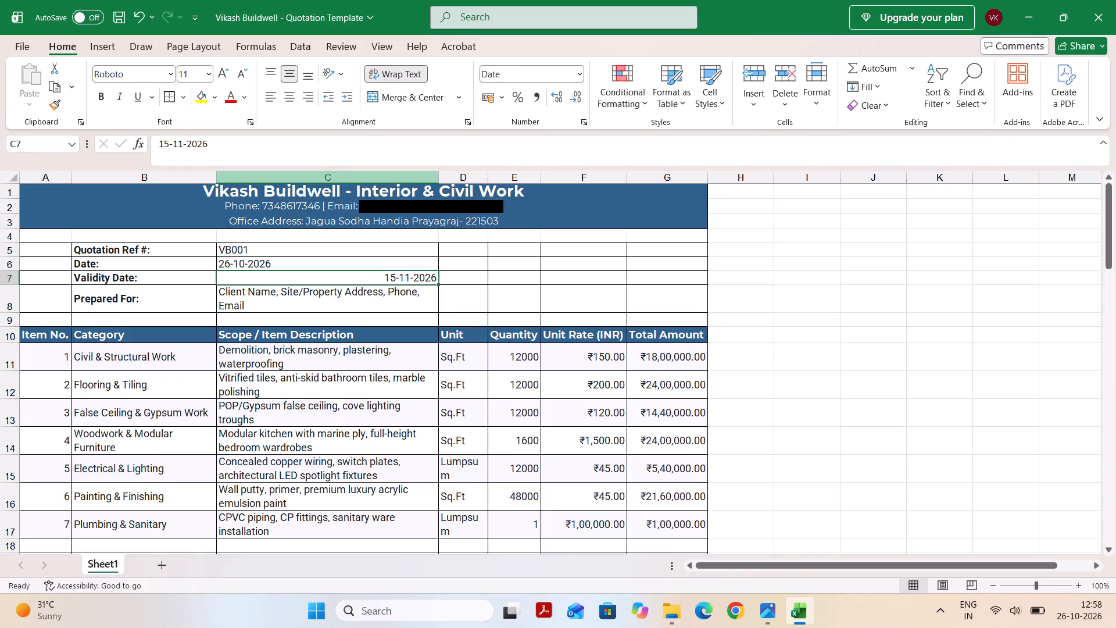
click(273, 96)
click(234, 285)
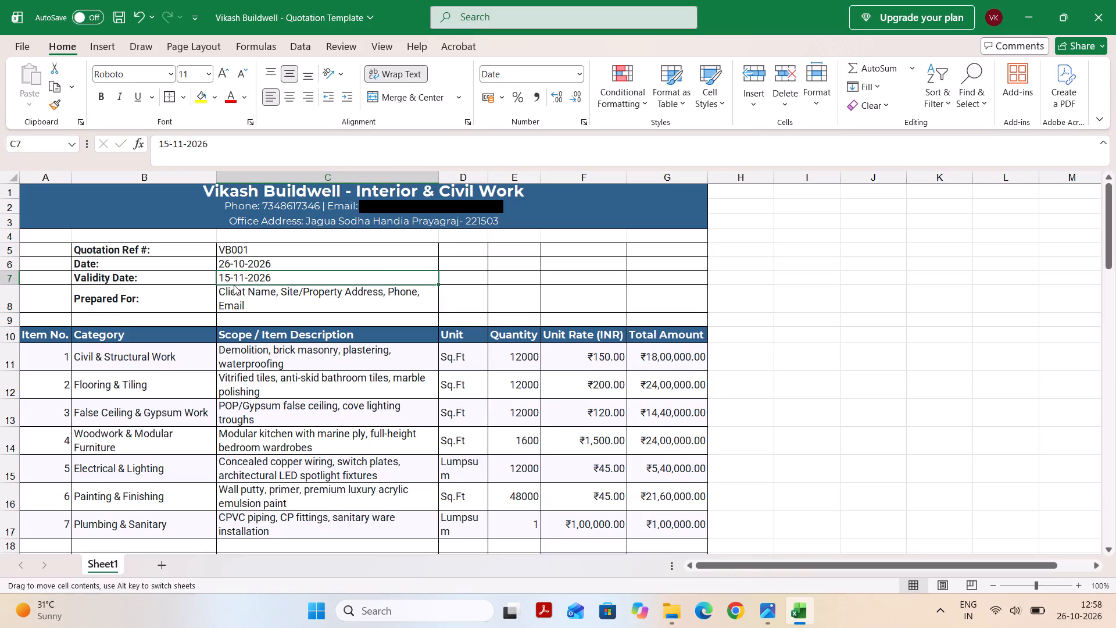
Replace the Prepared For placeholder in cell C8 with the client's name followed by "Bihal, Temple project".
click(235, 295)
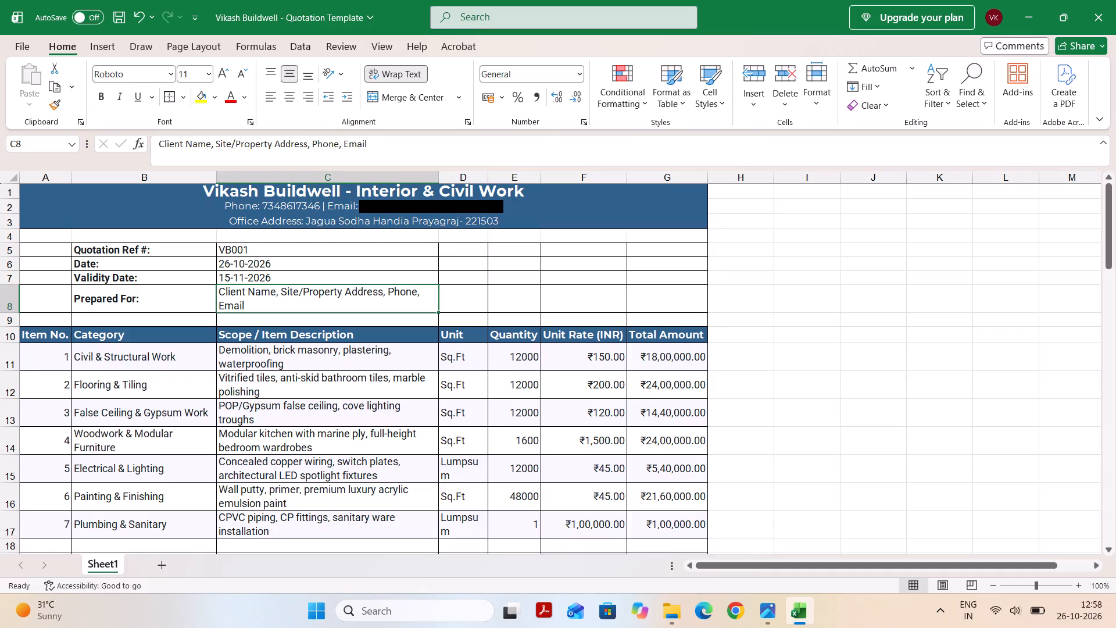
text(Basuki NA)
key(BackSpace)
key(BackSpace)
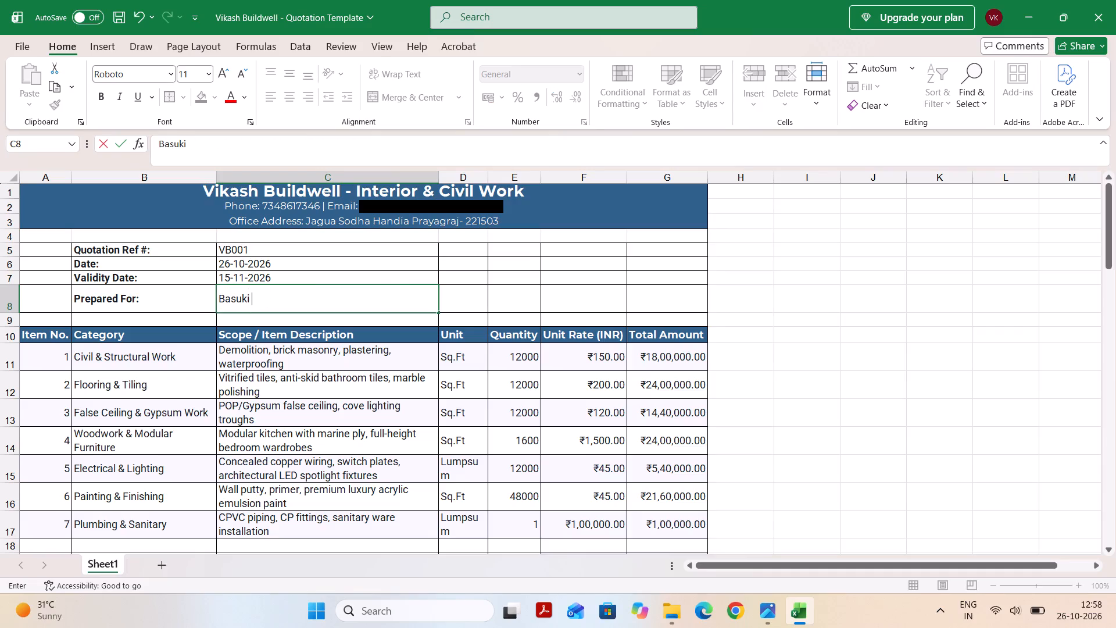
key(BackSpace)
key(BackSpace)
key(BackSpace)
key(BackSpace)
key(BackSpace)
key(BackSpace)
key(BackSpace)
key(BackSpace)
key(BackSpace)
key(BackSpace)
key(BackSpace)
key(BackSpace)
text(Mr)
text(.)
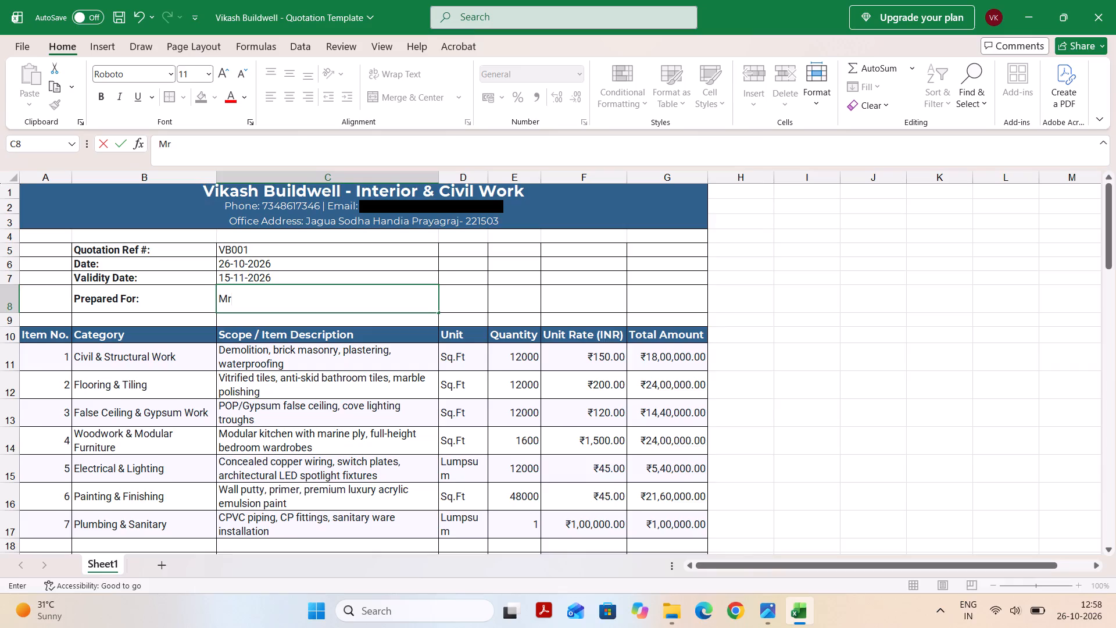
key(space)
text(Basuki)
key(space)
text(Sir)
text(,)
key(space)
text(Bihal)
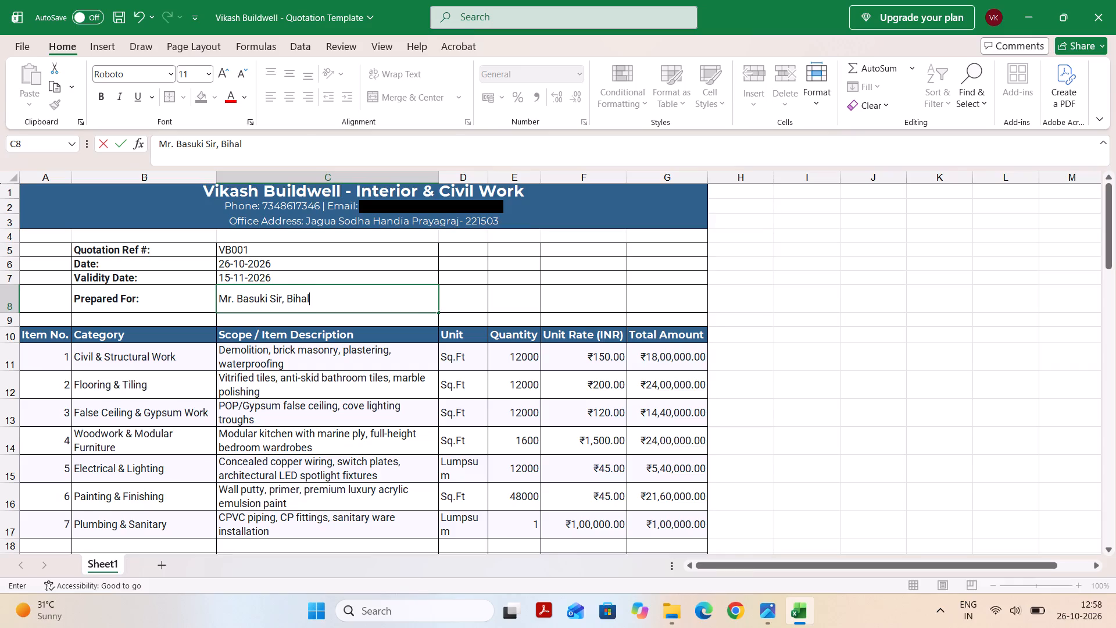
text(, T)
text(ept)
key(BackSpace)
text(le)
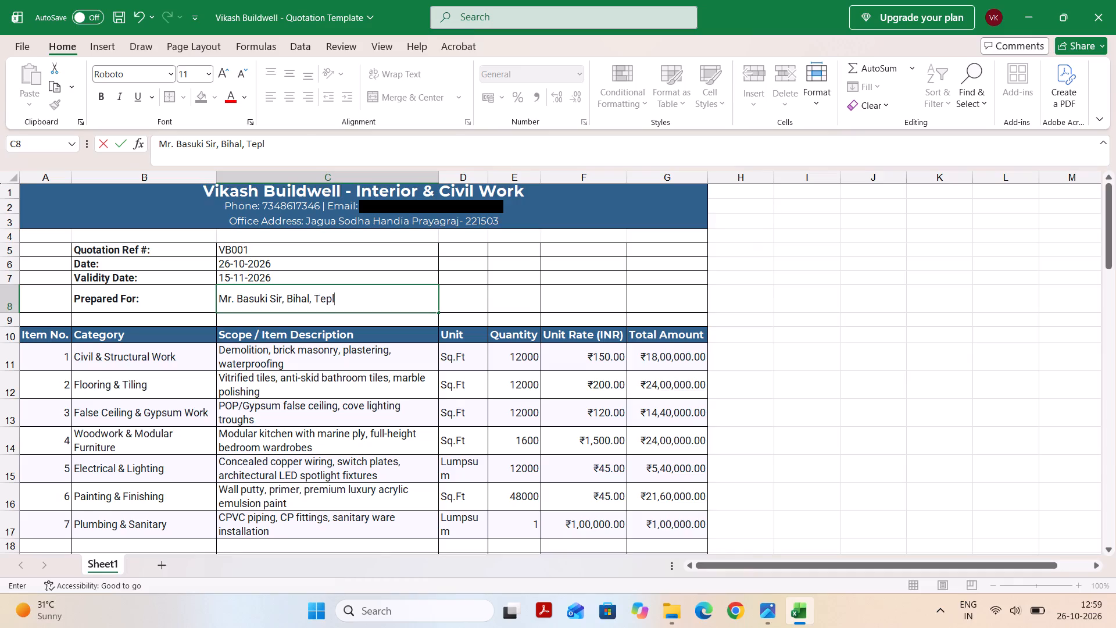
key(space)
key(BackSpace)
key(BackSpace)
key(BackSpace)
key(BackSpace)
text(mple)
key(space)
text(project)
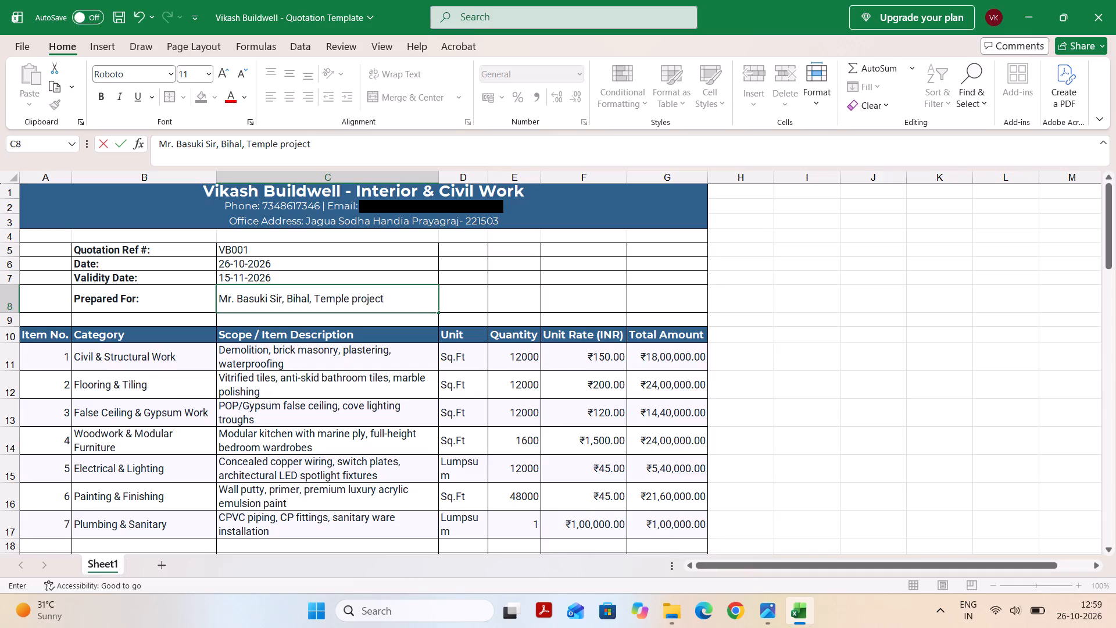
click(298, 334)
scroll(298, 334, up, 1)
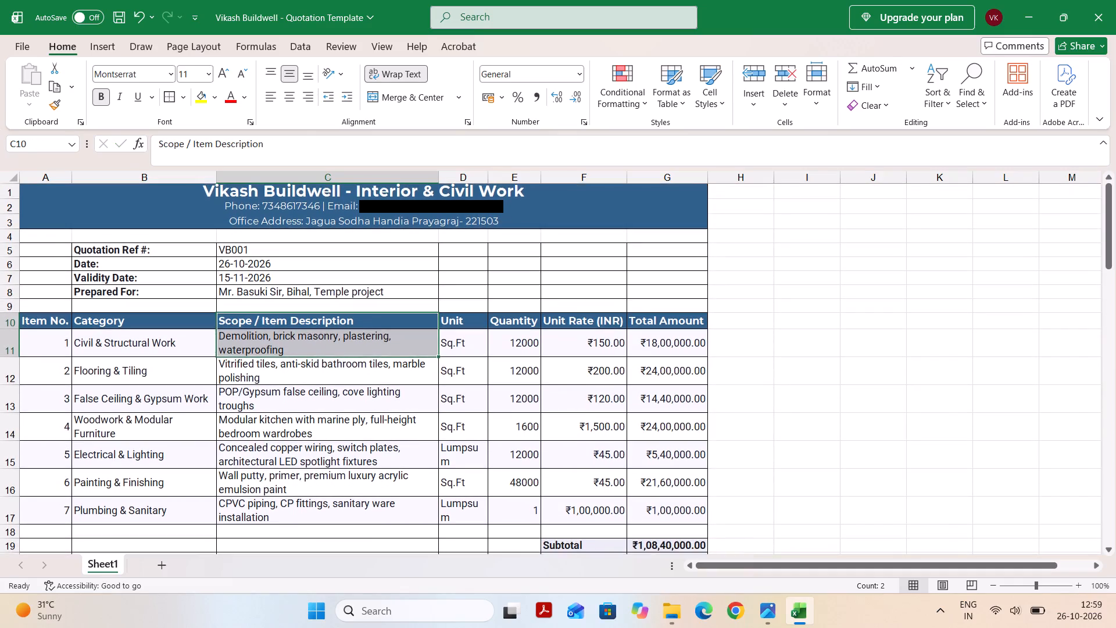
click(319, 287)
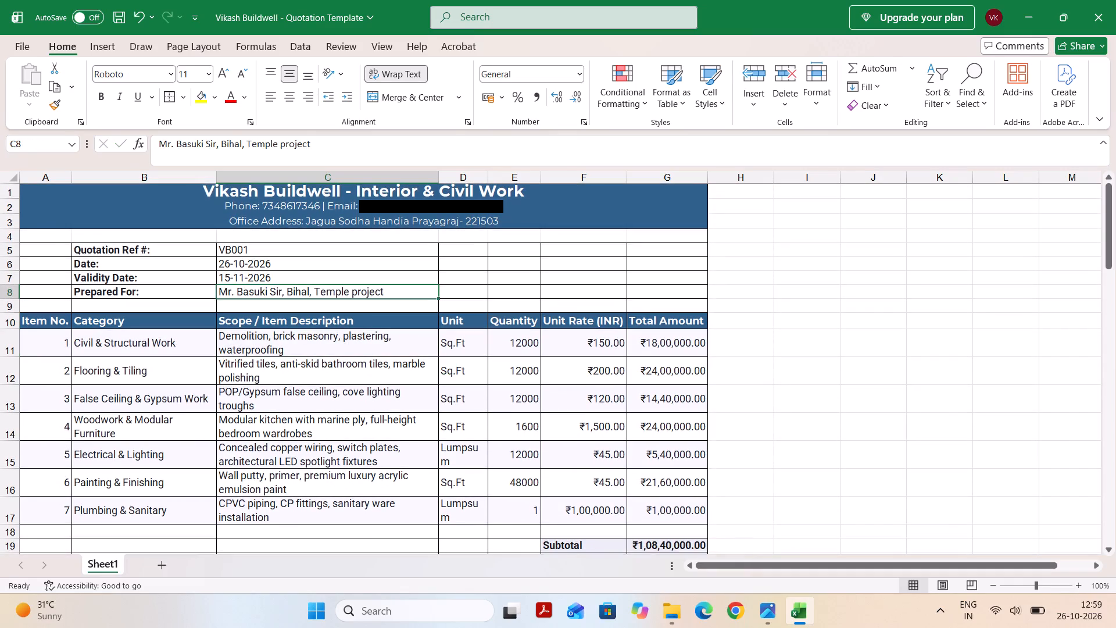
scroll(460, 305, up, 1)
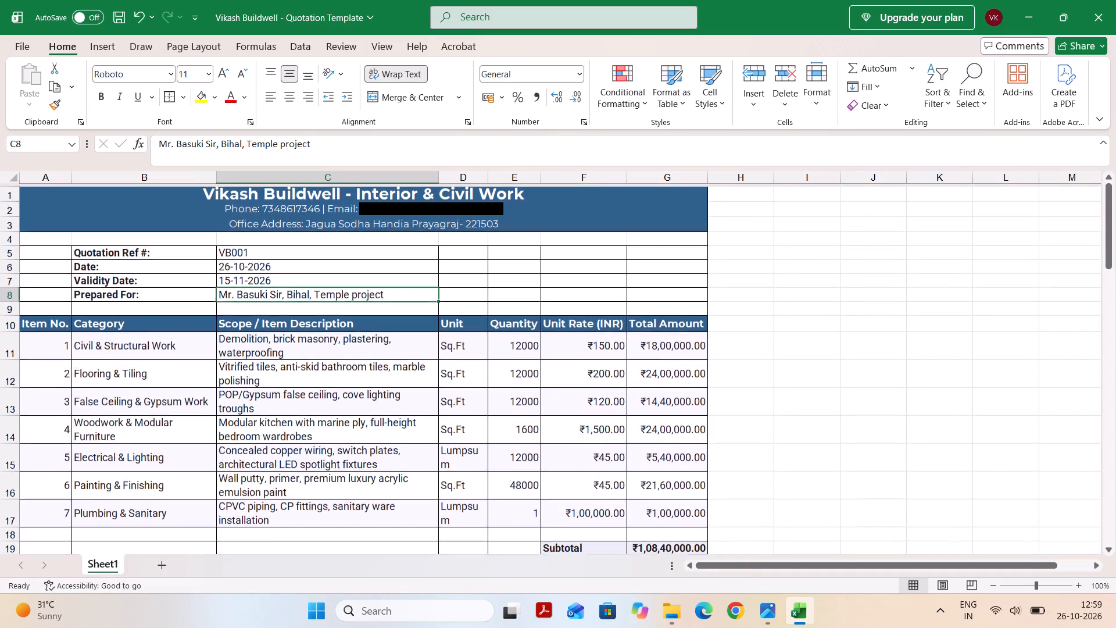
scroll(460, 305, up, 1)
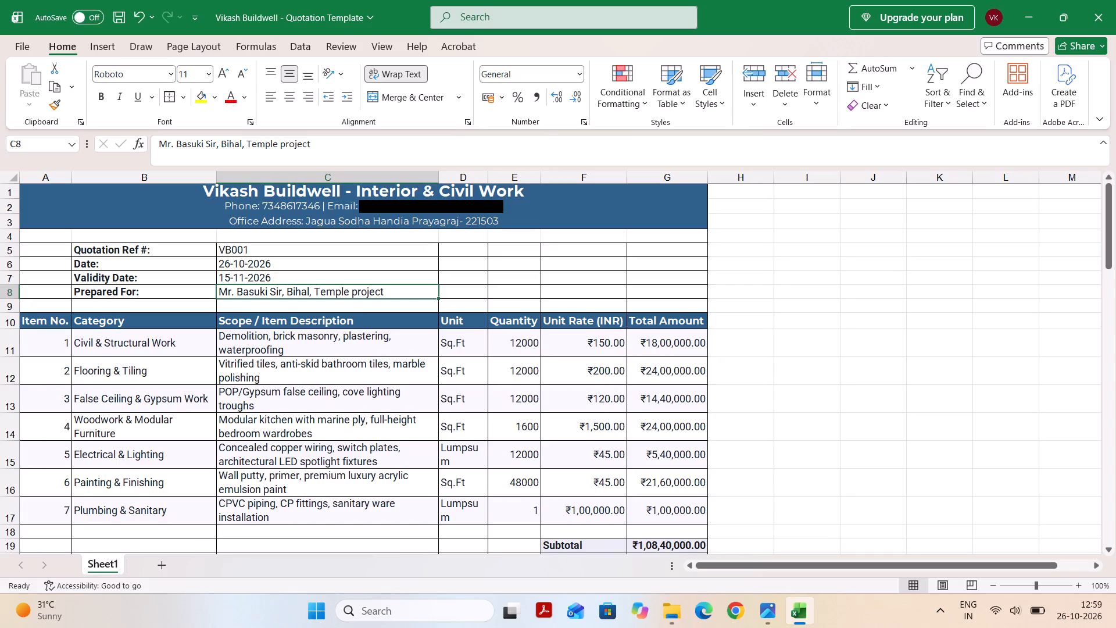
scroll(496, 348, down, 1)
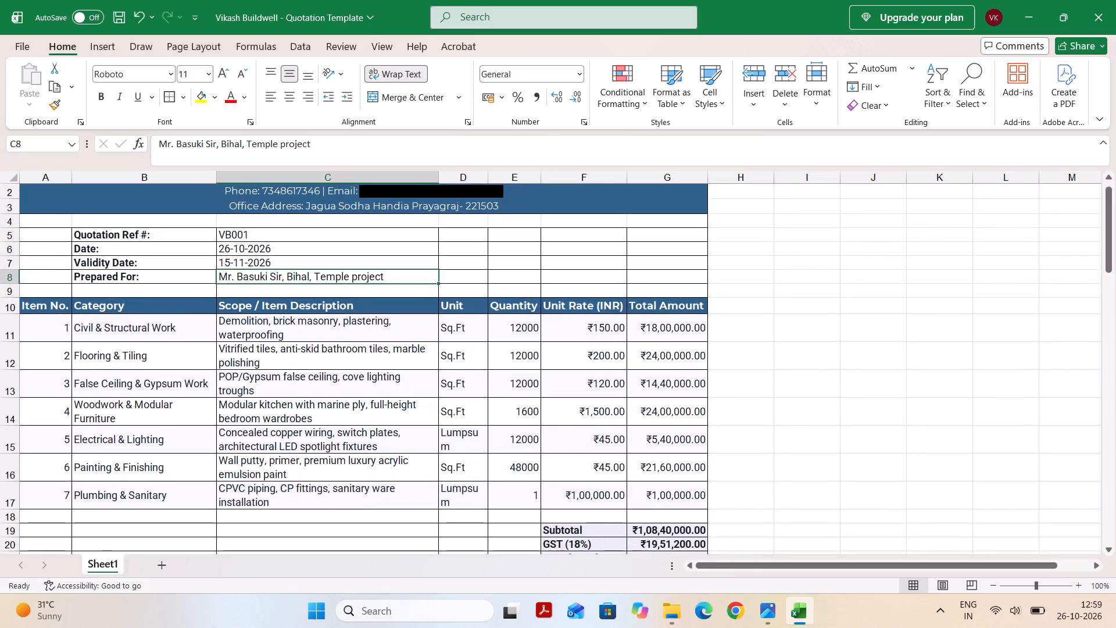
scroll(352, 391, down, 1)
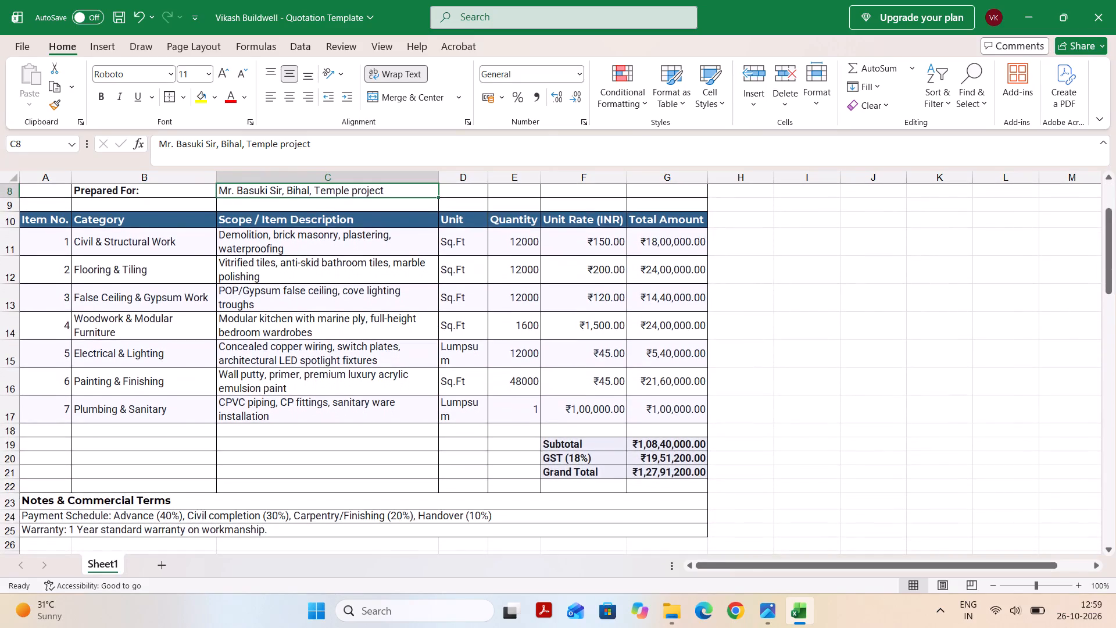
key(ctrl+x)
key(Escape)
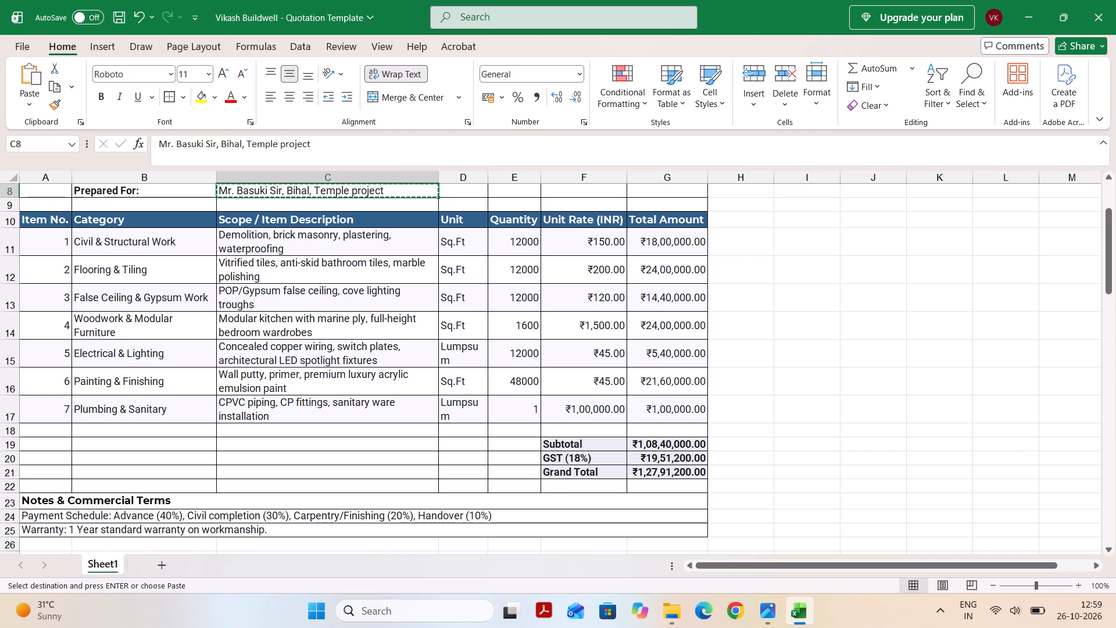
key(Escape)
Save the quotation workbook and close it.
key(ctrl+s)
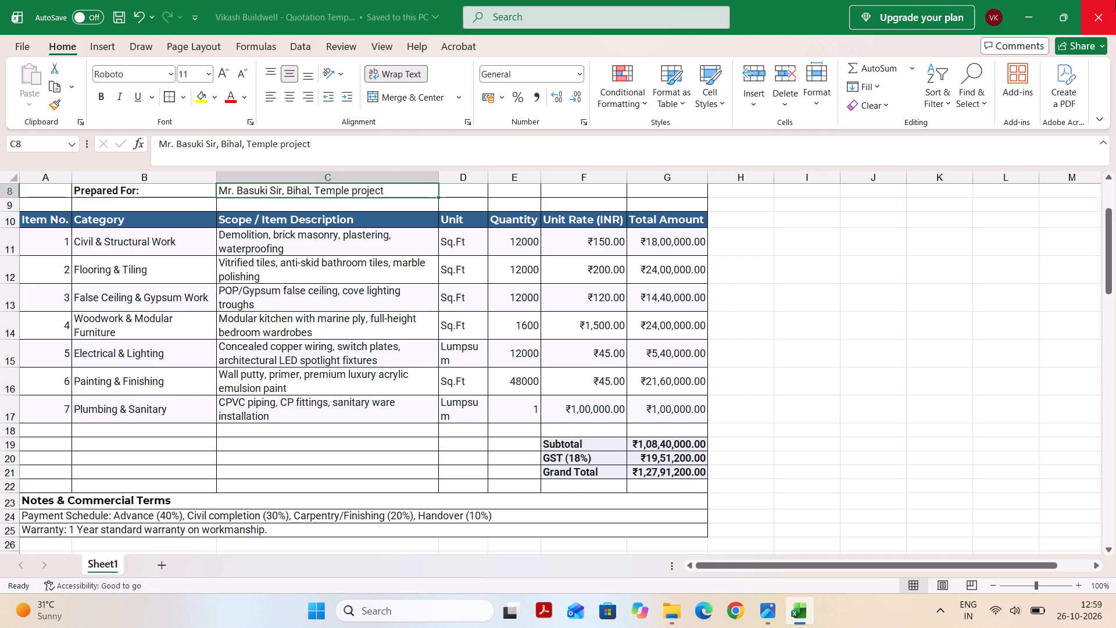
click(1115, 0)
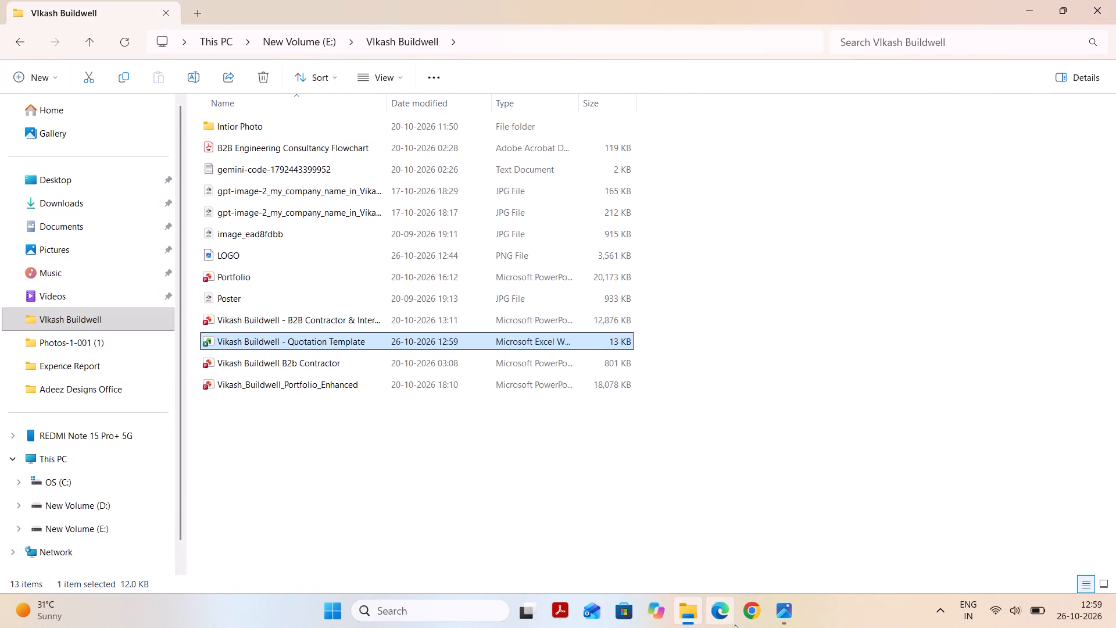
Switch to Google Chrome and open it with the account owner's profile, the one with the photo.
click(763, 613)
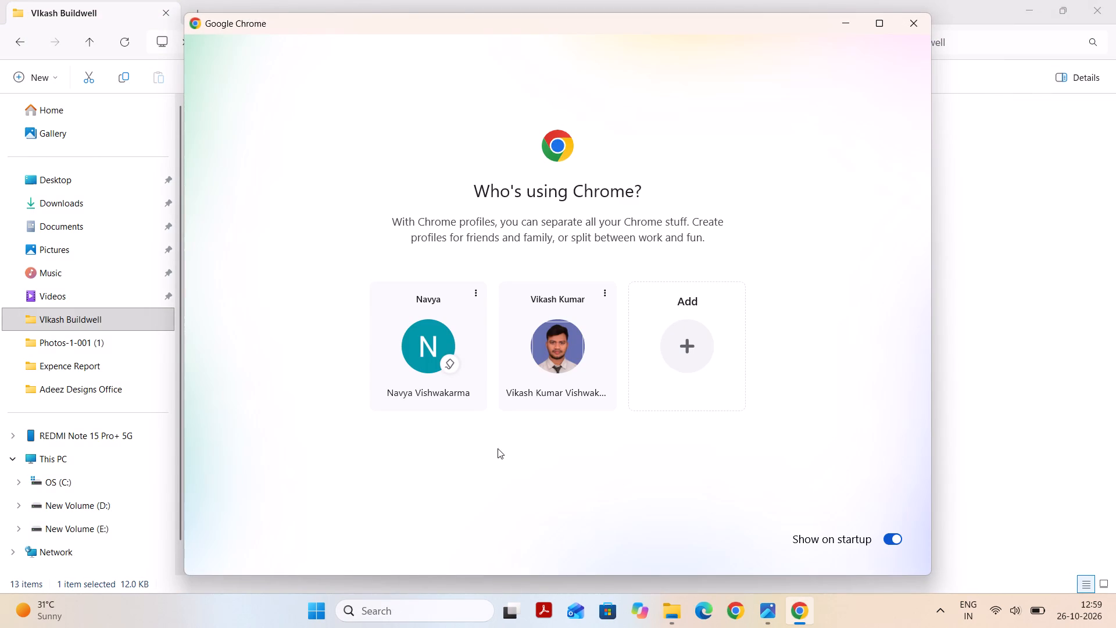
drag(481, 333, 542, 333)
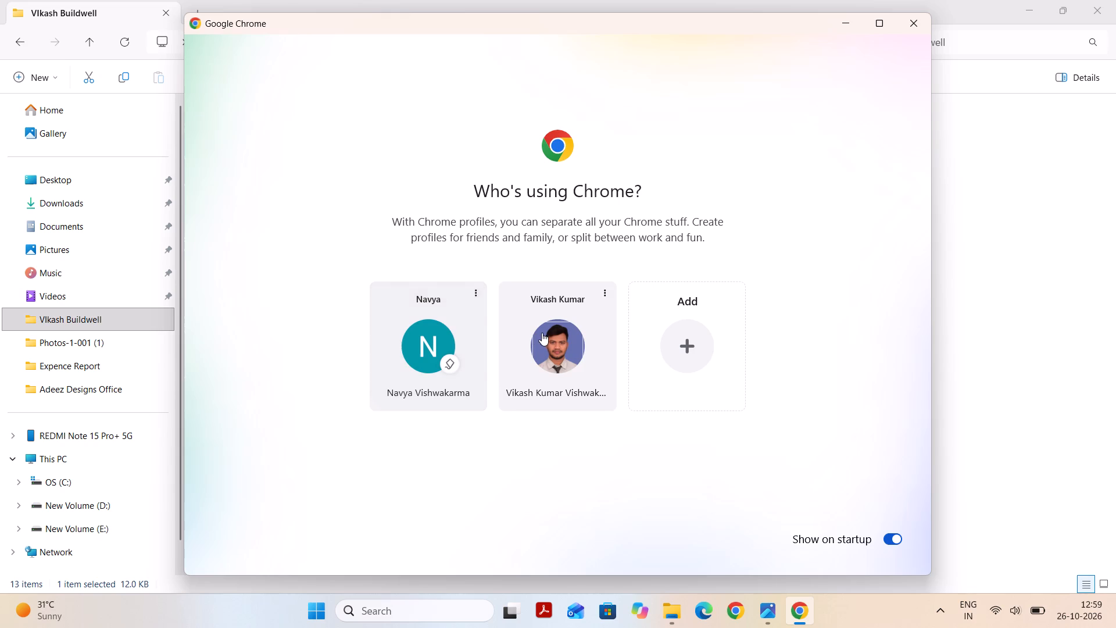
drag(542, 333, 542, 333)
click(542, 333)
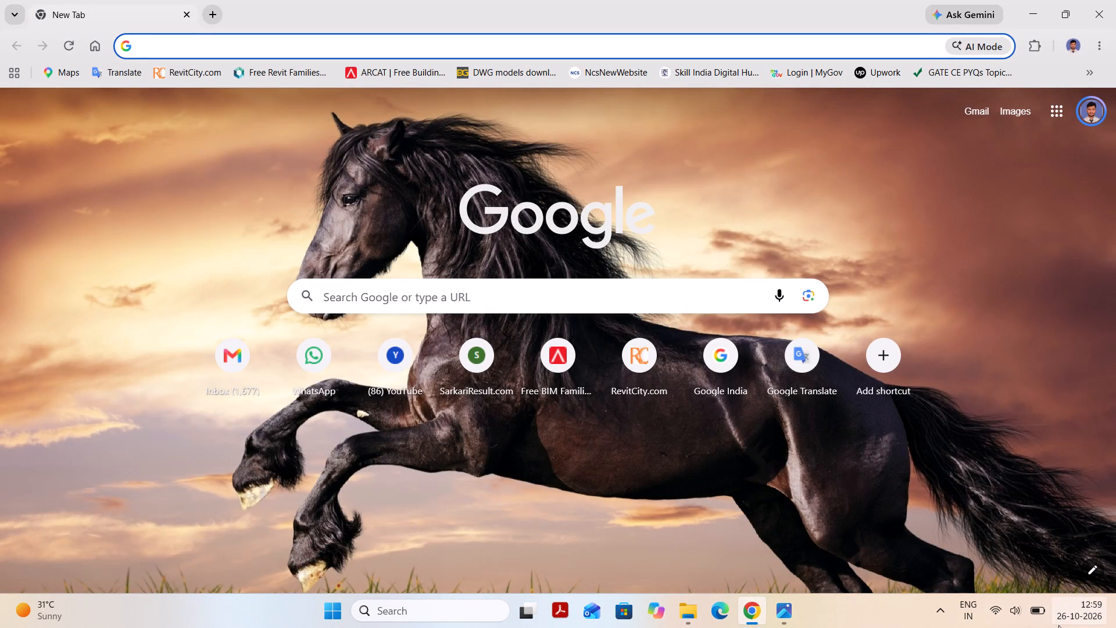
Show the desktop and launch the Kuro application.
click(1115, 627)
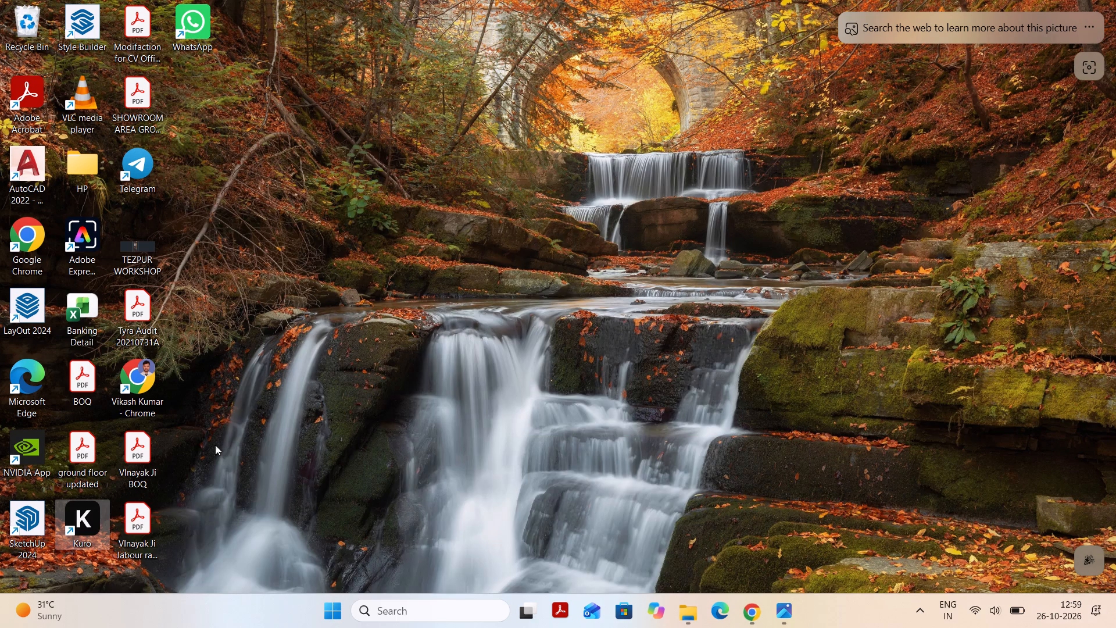
double_click(68, 512)
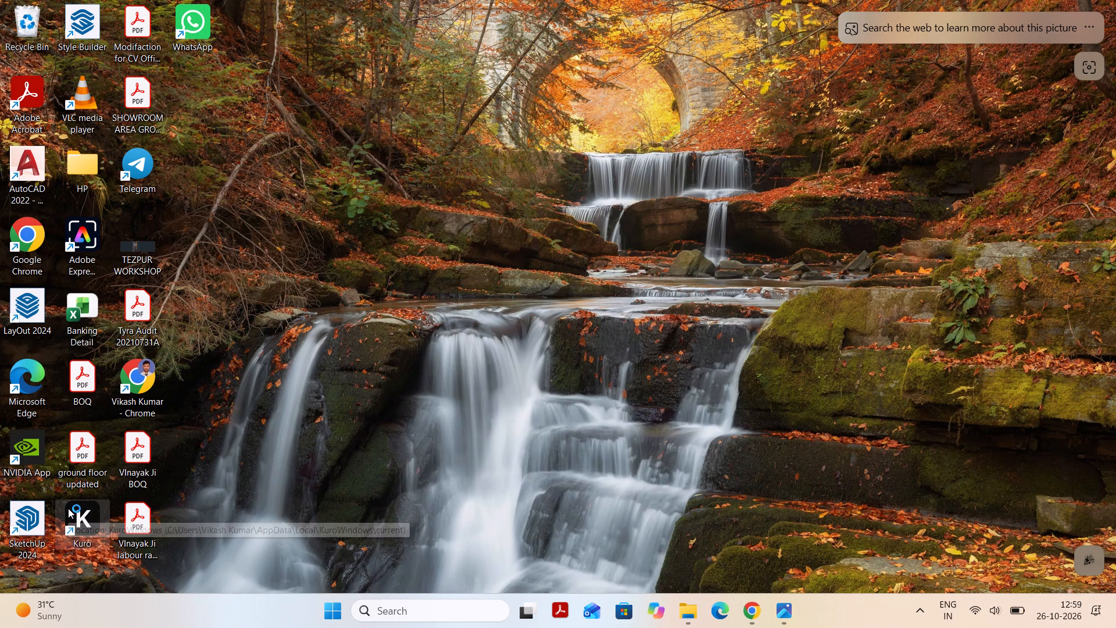